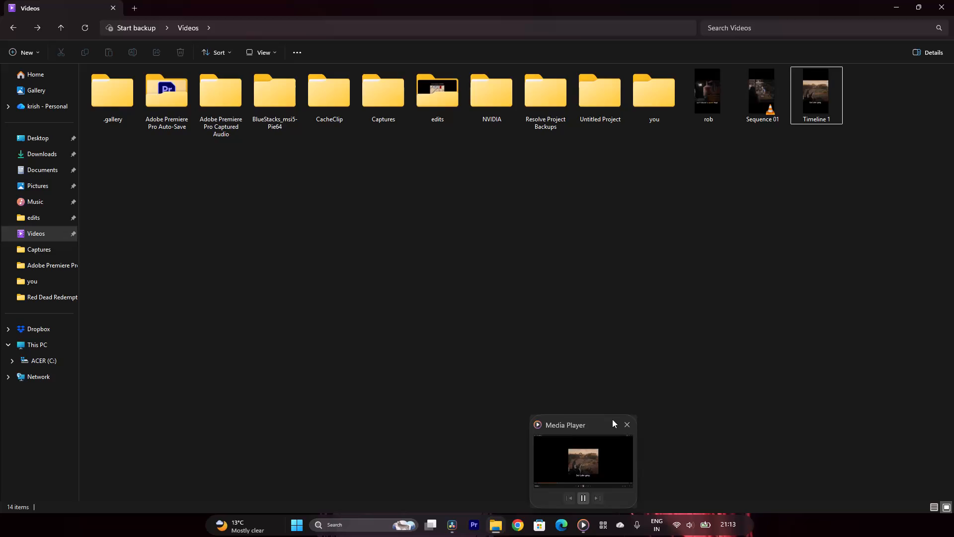
Close the Media Player window.
click(623, 425)
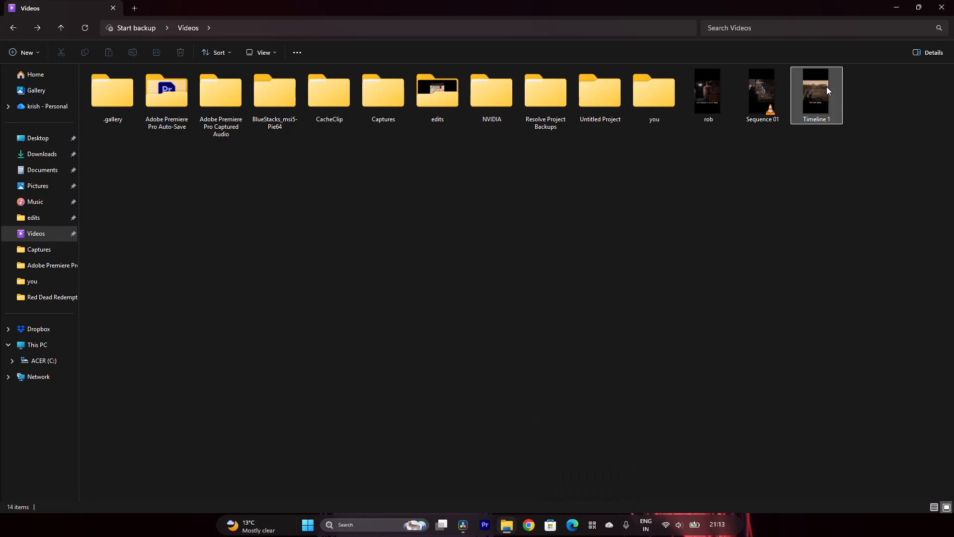
Examine the video details, such as frame size and frame rate, in the Timeline 1 file's properties.
click(799, 154)
right_click(799, 89)
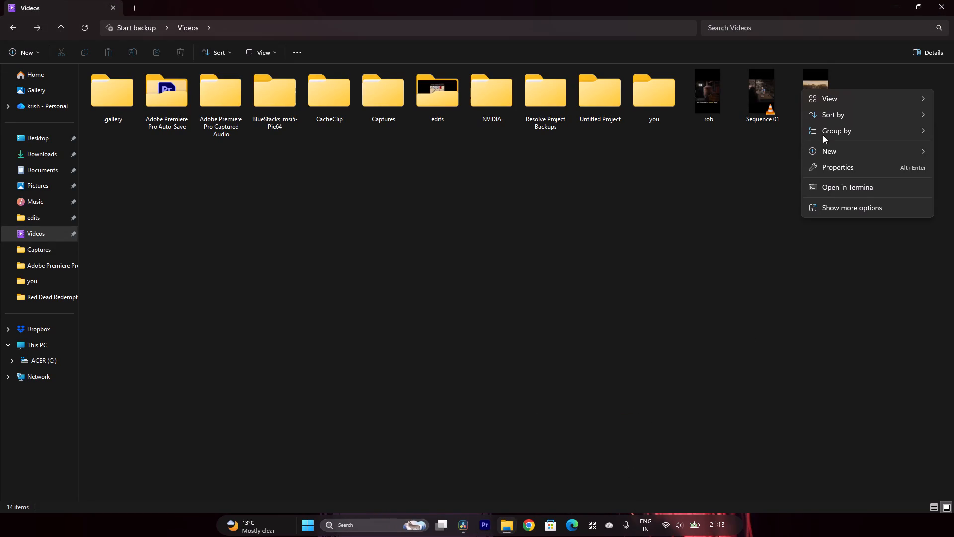
click(715, 179)
right_click(821, 94)
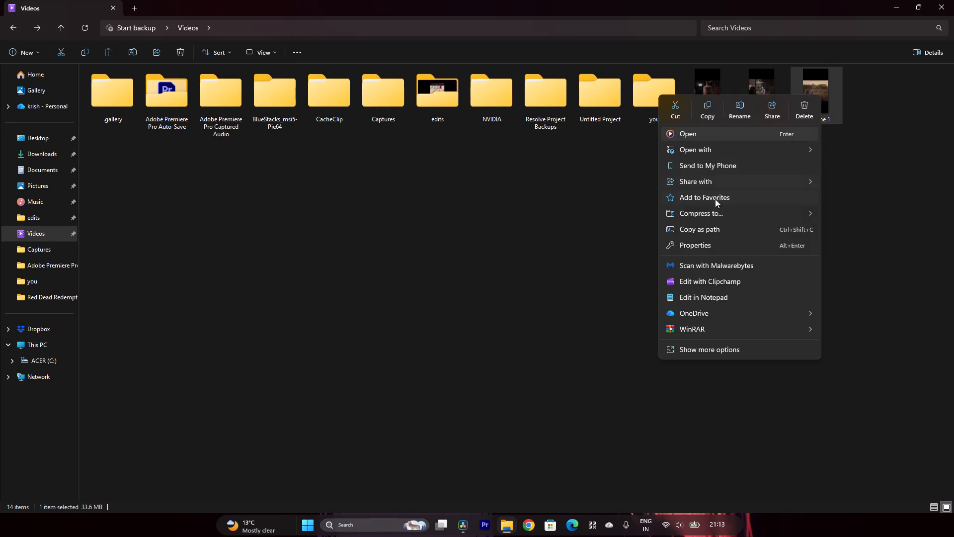
click(715, 242)
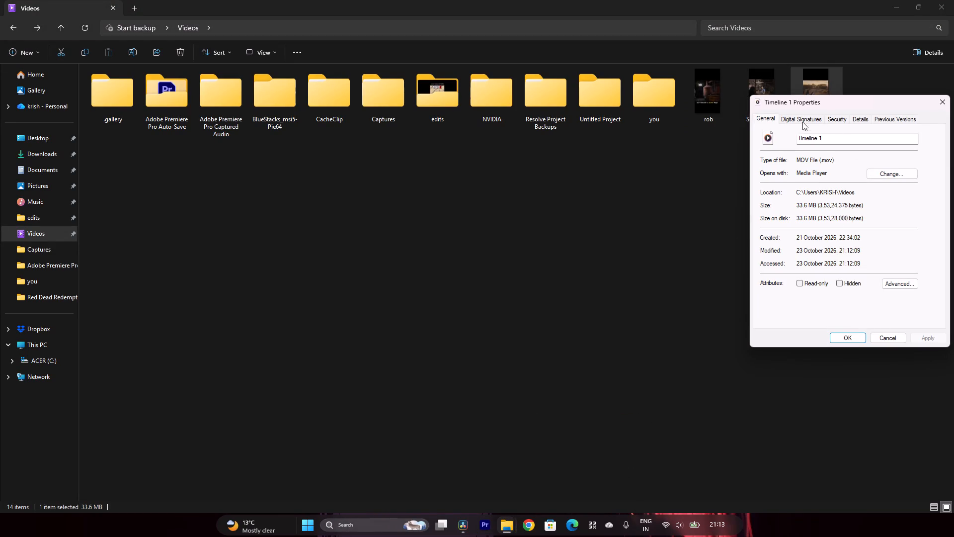
click(799, 113)
click(801, 116)
click(833, 114)
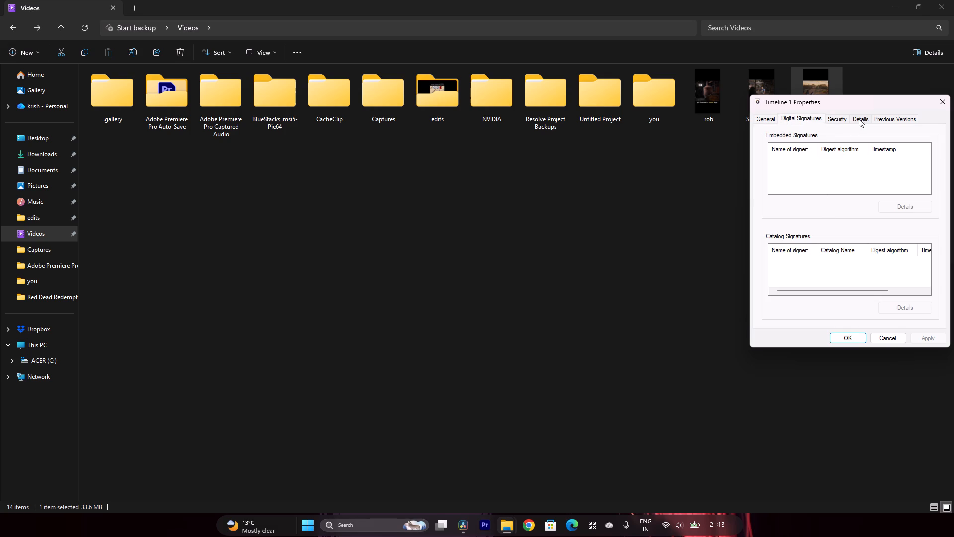
click(859, 119)
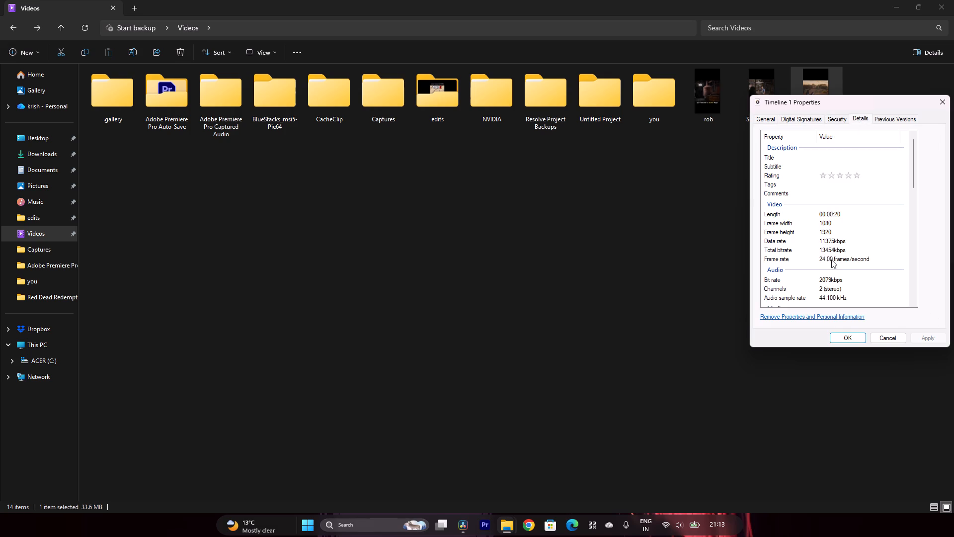
click(843, 341)
click(832, 166)
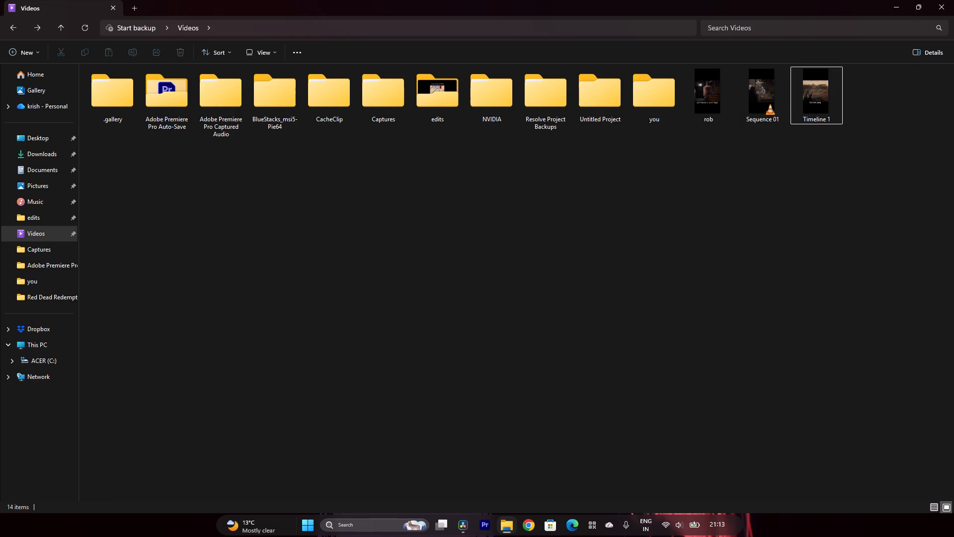
Close File Explorer and DaVinci Resolve, and refresh the desktop.
click(949, 8)
drag(943, 9, 946, 13)
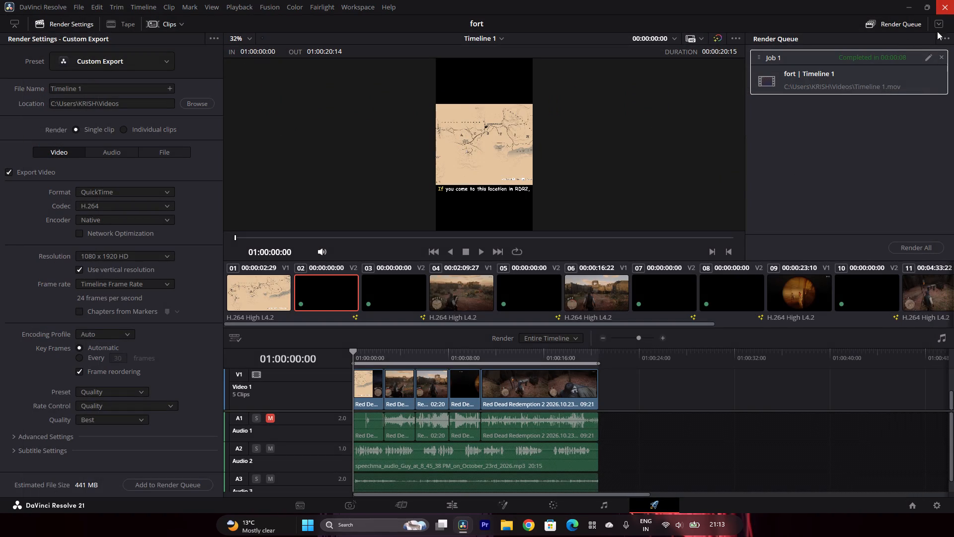
right_click(676, 165)
click(706, 206)
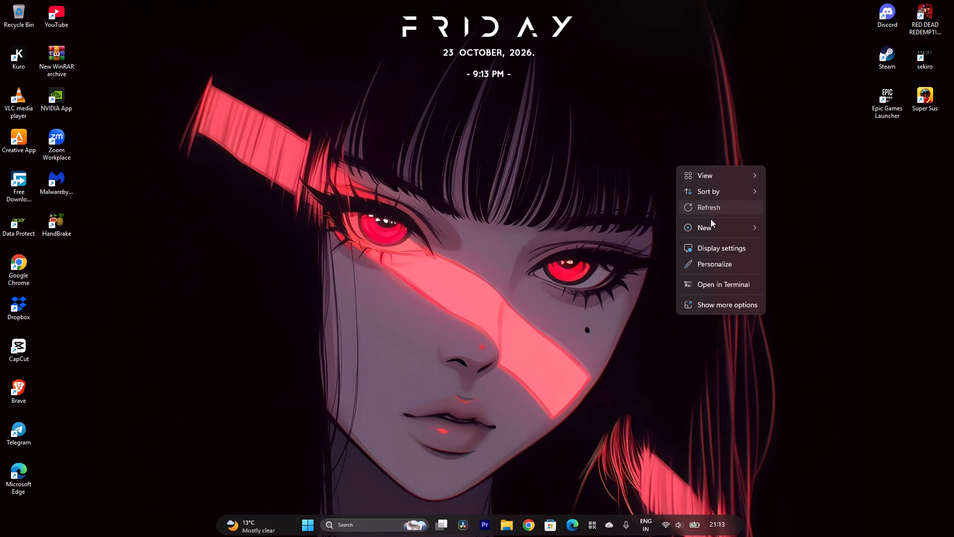
Open YouTube Studio in Google Chrome through a Google search for ytstudio.
click(533, 528)
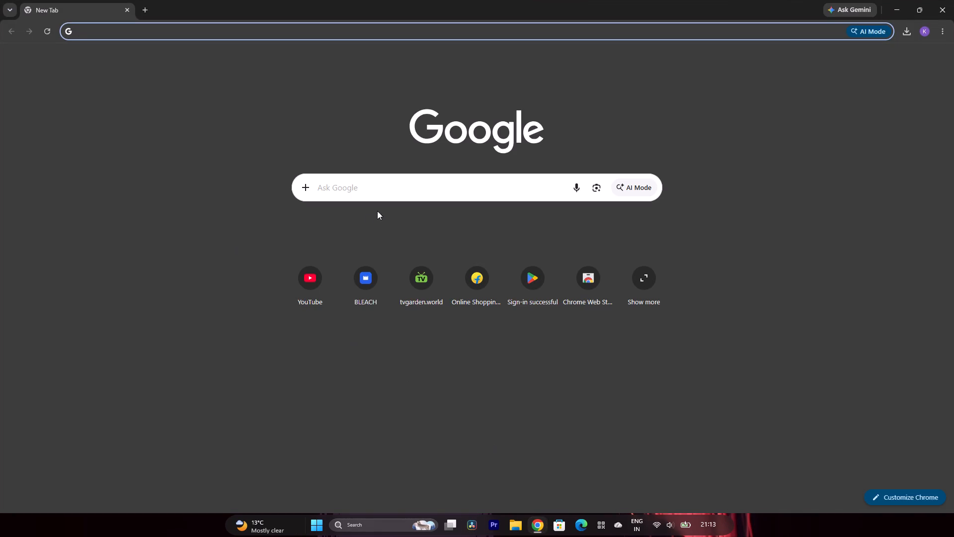
click(388, 196)
click(357, 211)
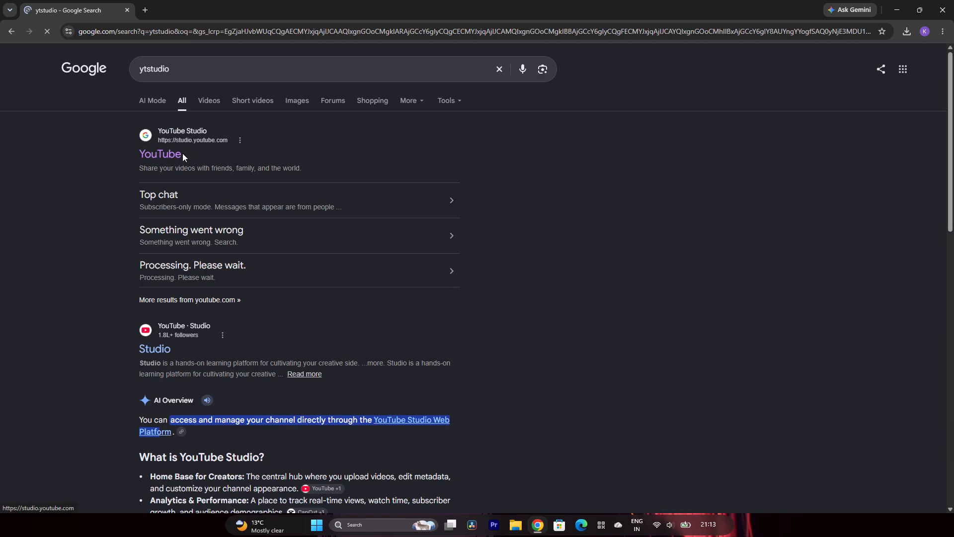
click(183, 153)
click(168, 154)
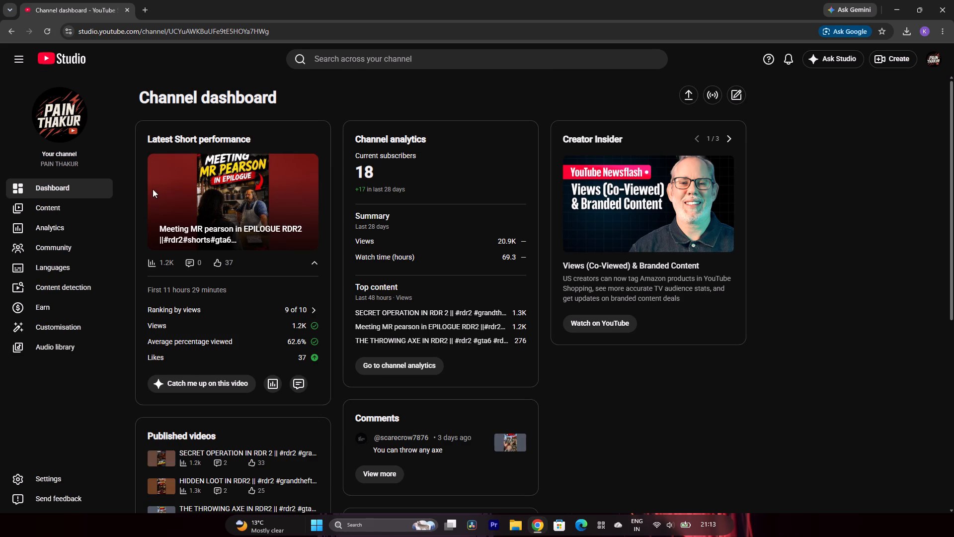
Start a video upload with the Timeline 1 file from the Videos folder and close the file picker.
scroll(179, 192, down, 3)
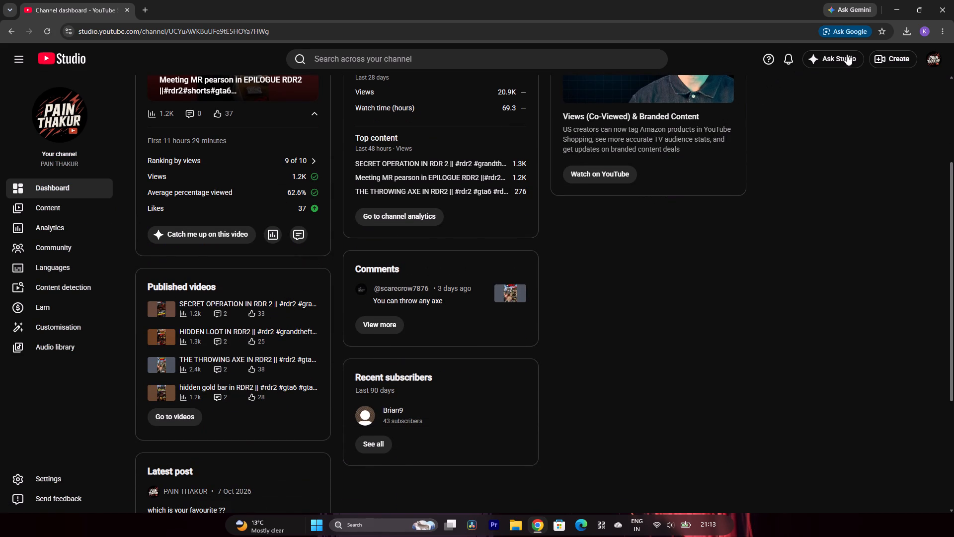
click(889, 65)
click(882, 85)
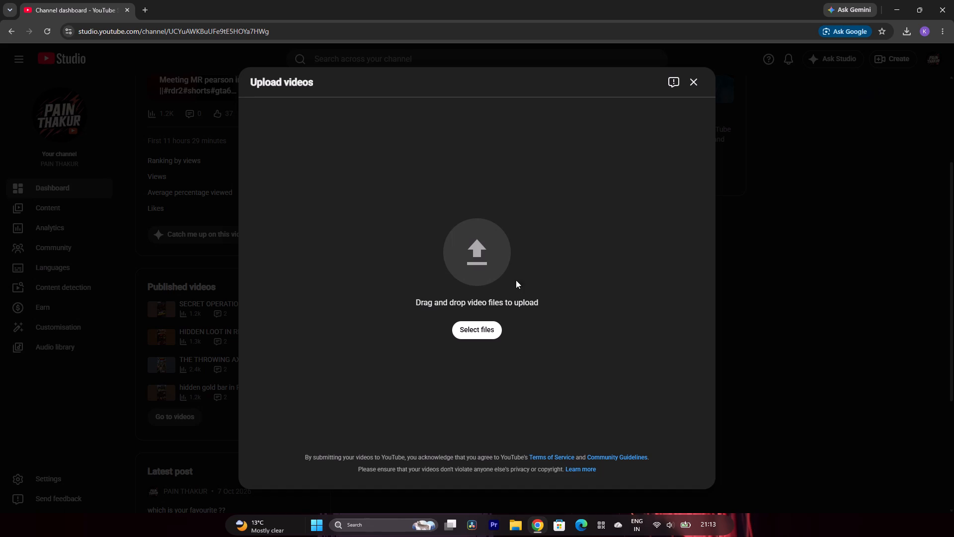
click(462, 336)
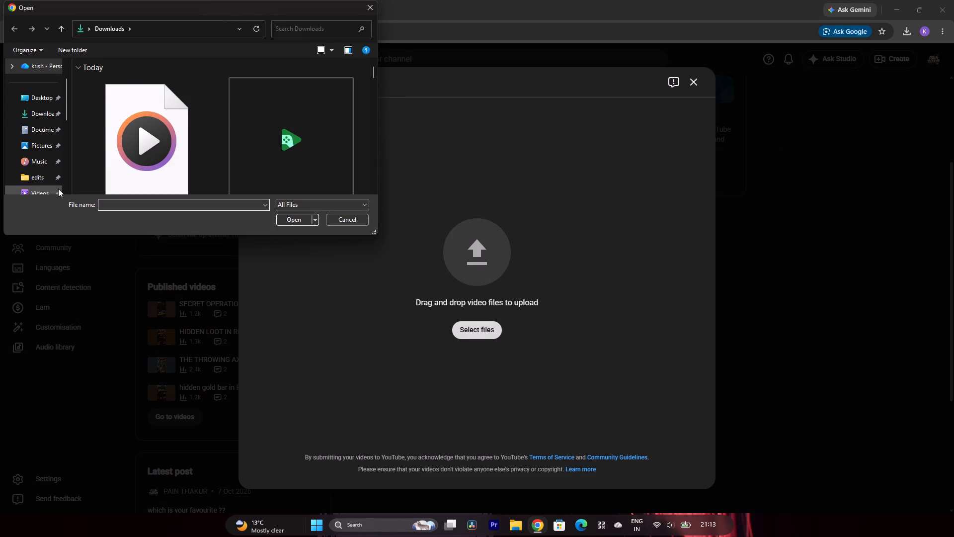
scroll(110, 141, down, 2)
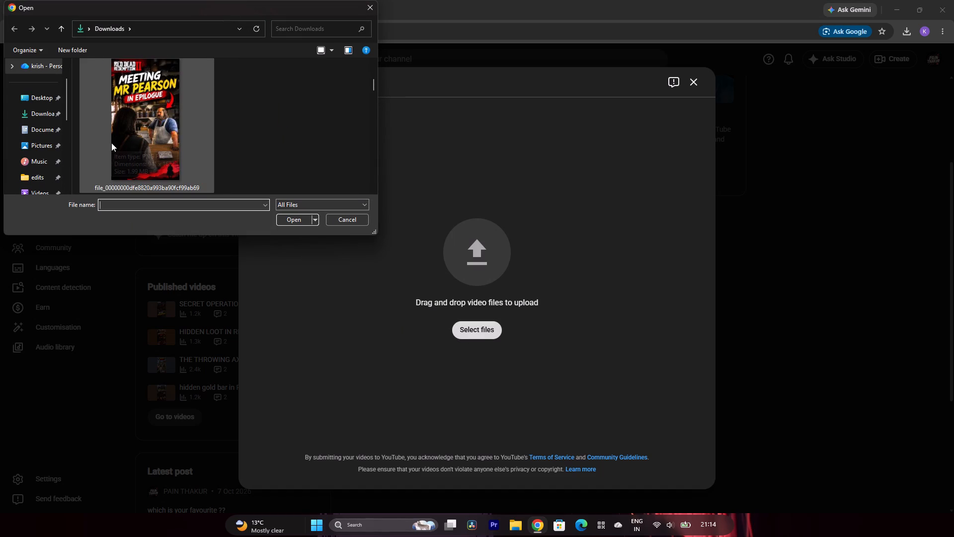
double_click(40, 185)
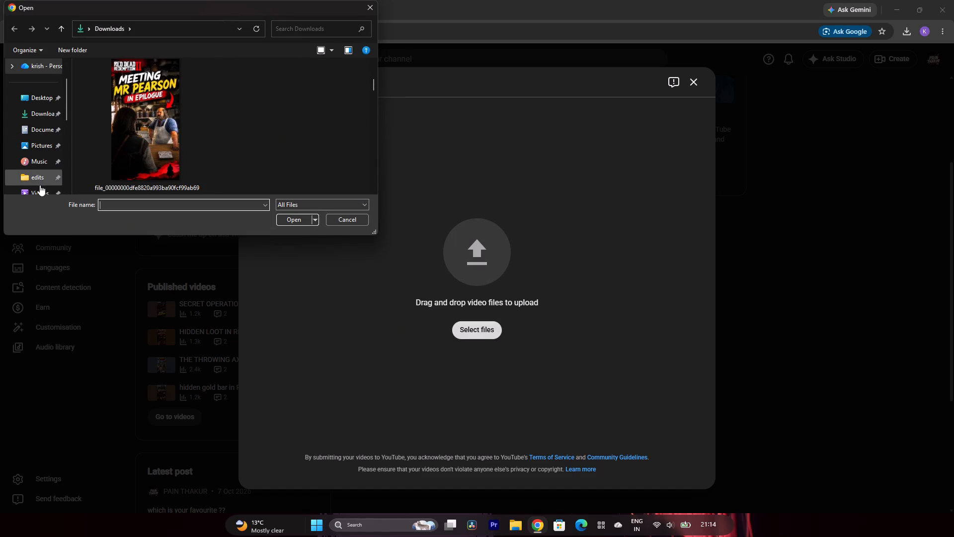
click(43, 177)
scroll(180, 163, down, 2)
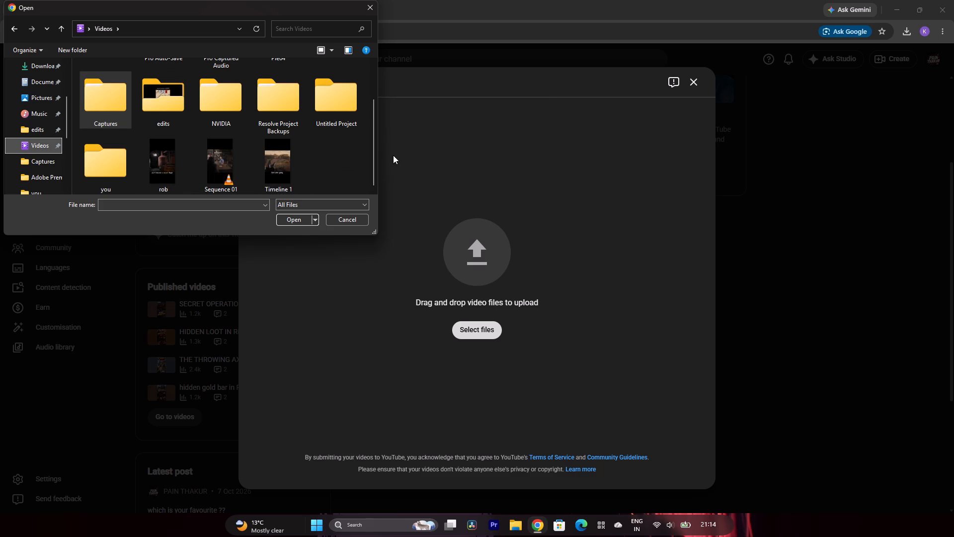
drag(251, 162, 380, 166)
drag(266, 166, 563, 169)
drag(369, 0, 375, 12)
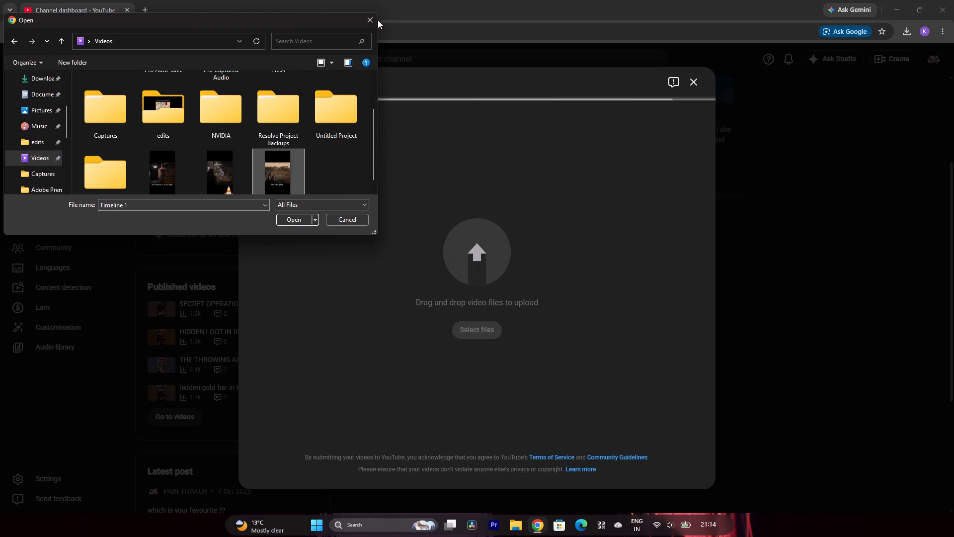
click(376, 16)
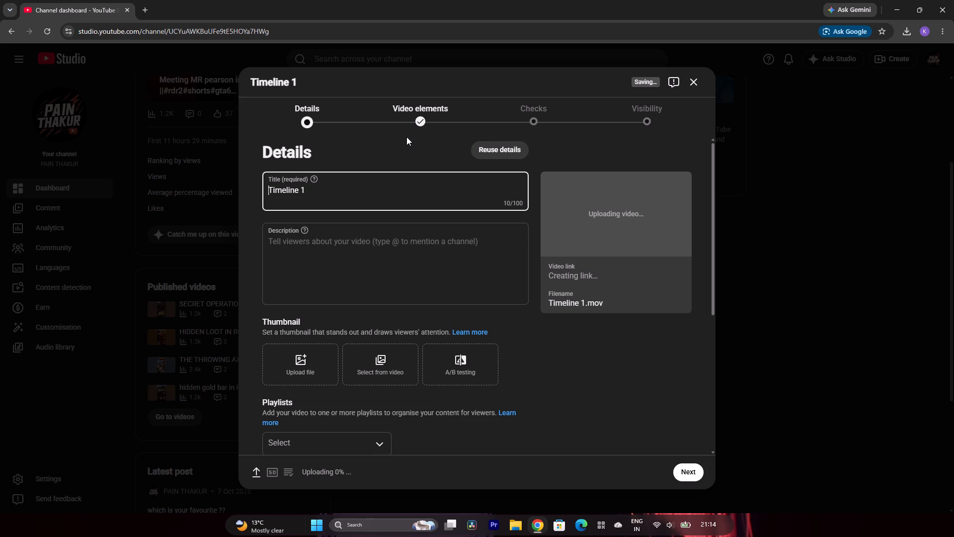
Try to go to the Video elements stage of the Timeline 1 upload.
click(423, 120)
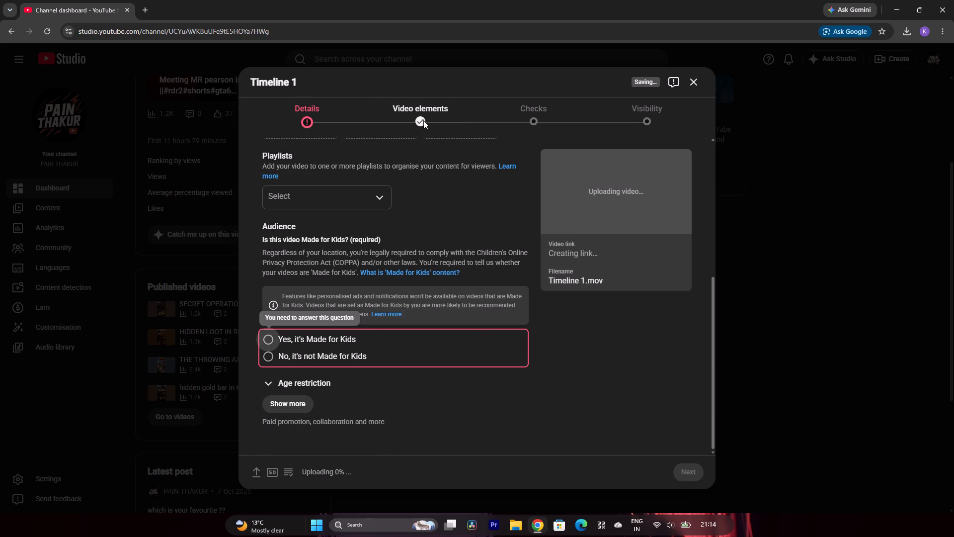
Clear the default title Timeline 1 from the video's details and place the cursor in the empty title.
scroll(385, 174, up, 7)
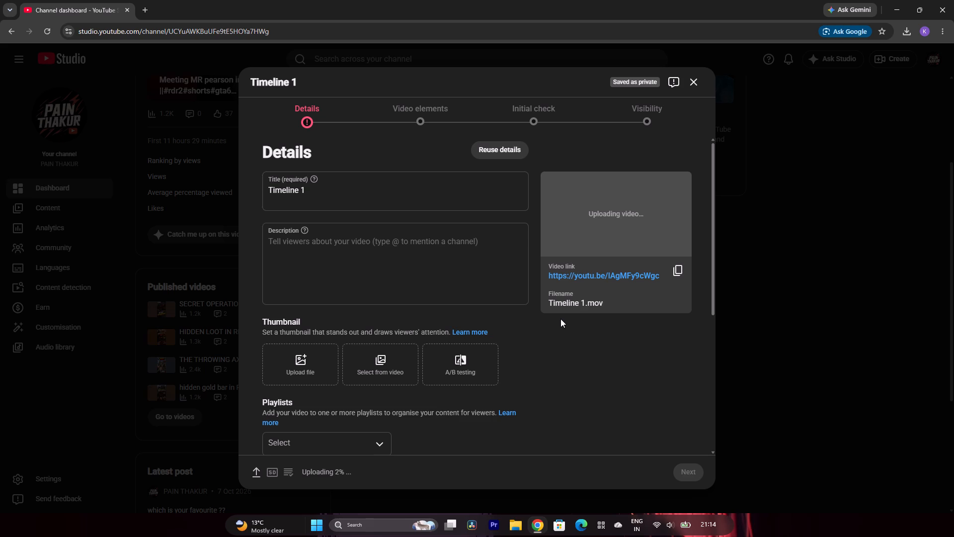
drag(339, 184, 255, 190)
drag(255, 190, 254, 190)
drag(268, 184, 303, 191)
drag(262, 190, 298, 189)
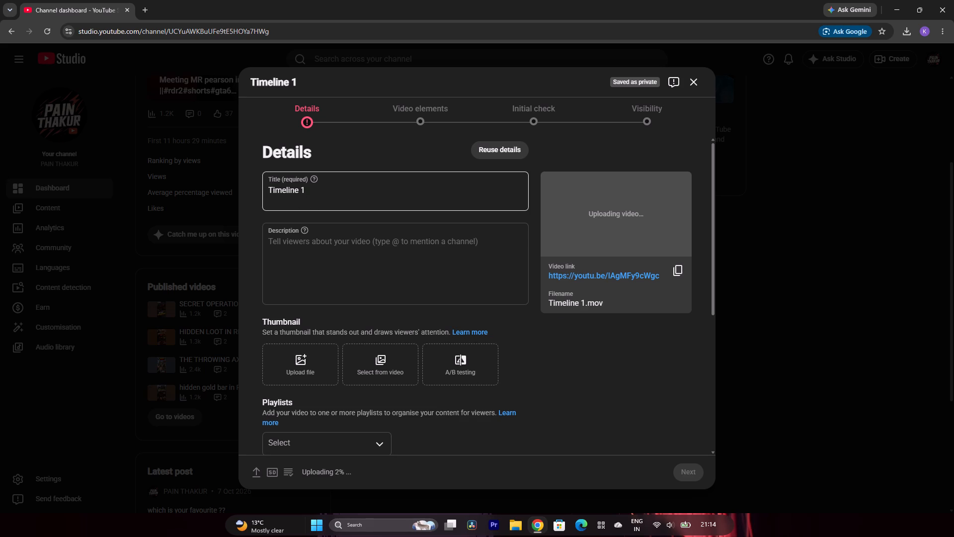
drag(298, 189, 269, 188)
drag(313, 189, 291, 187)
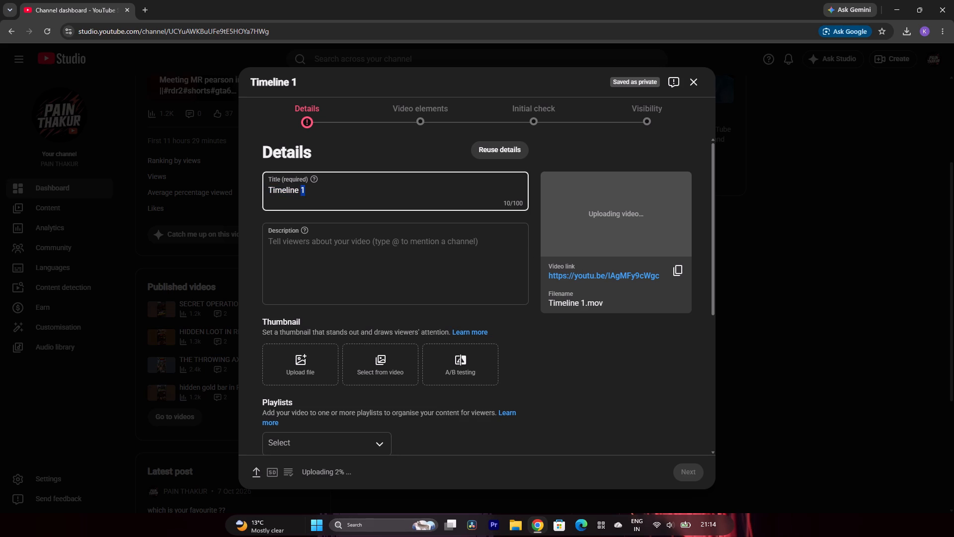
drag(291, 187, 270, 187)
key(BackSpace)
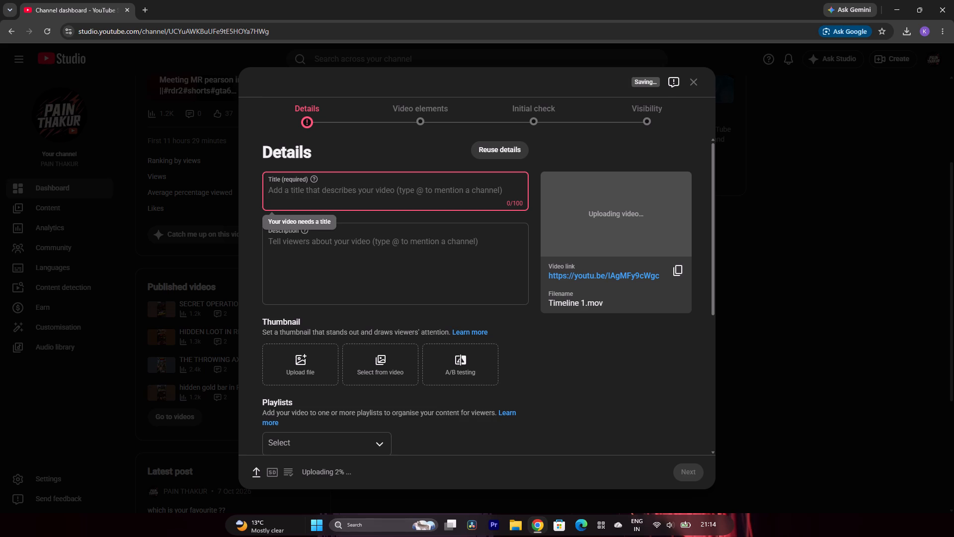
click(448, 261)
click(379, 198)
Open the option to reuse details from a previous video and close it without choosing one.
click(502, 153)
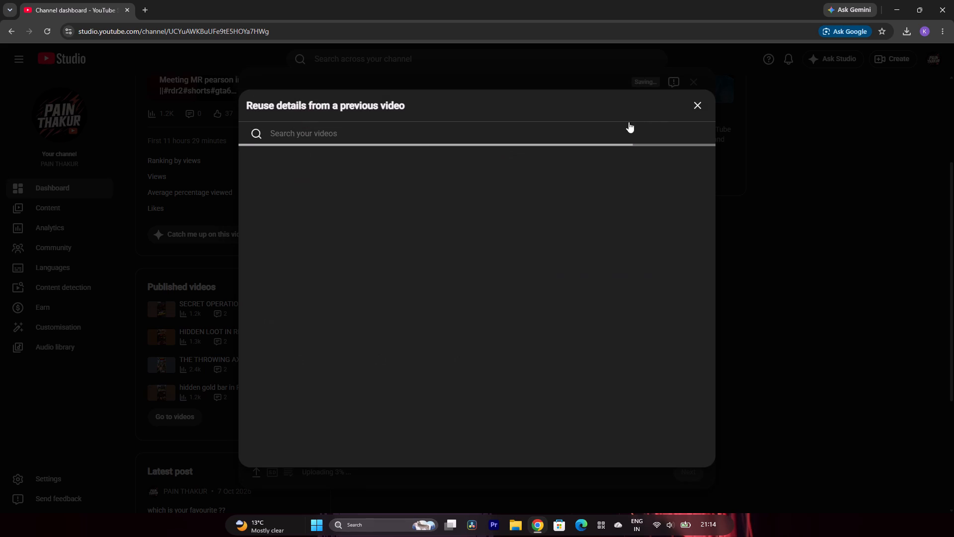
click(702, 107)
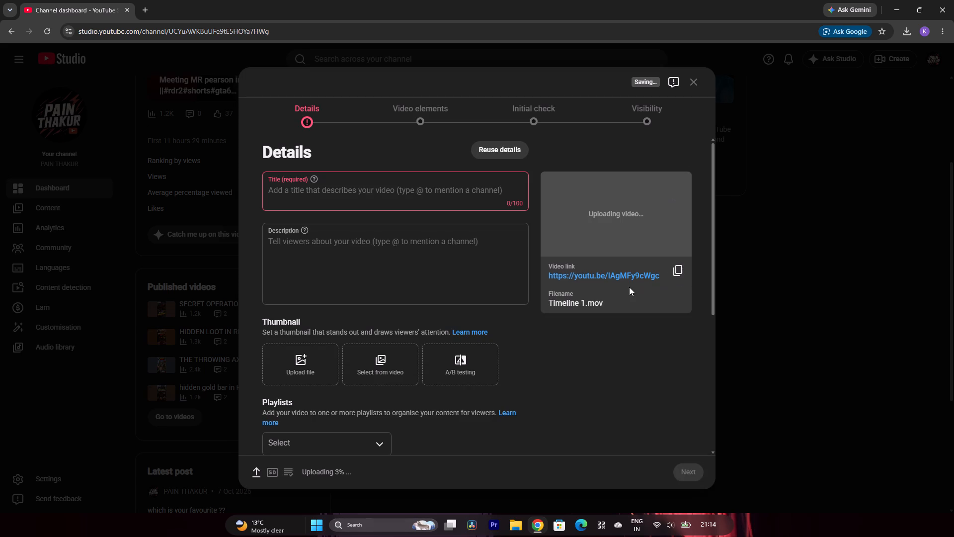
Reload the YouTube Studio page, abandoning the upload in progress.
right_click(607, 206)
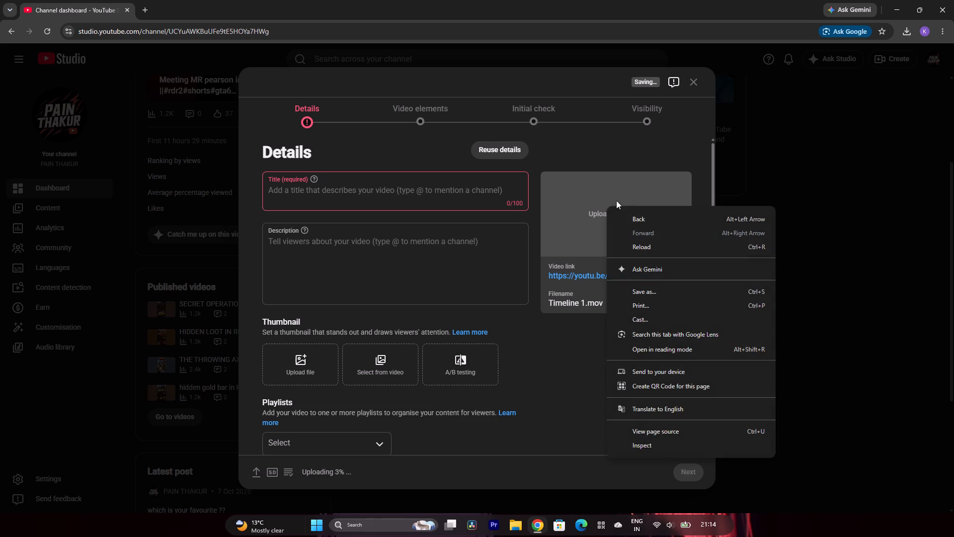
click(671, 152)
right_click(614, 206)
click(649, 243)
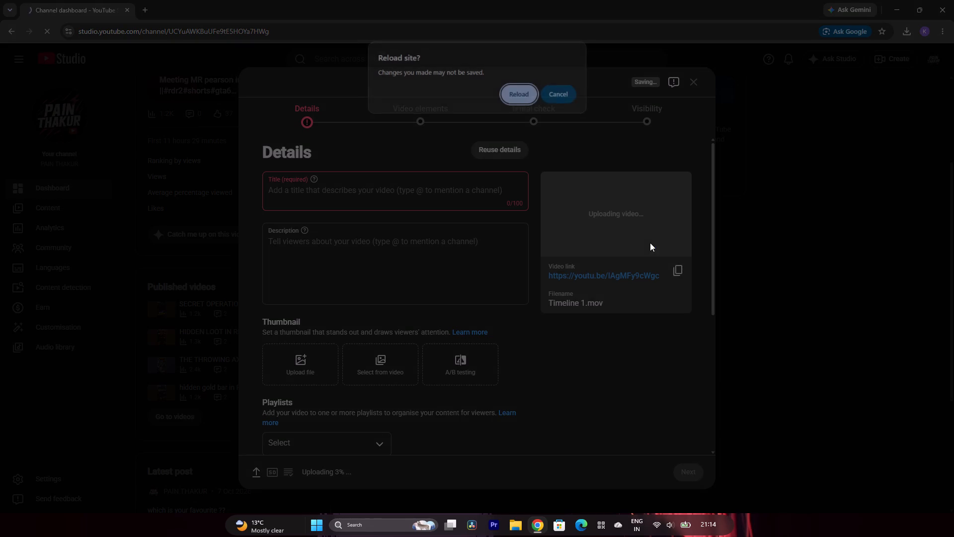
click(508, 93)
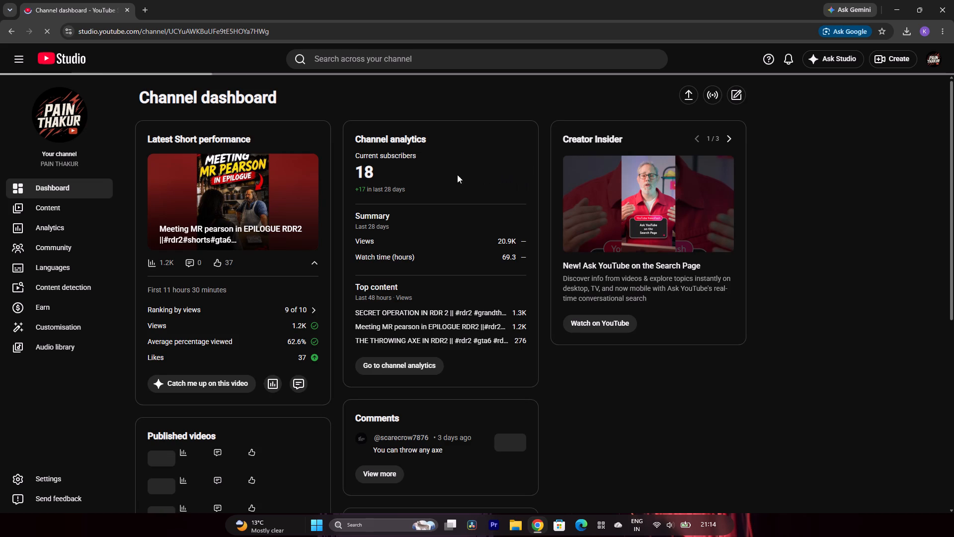
Start a new video upload with the Timeline 1 file from the Videos folder.
click(697, 92)
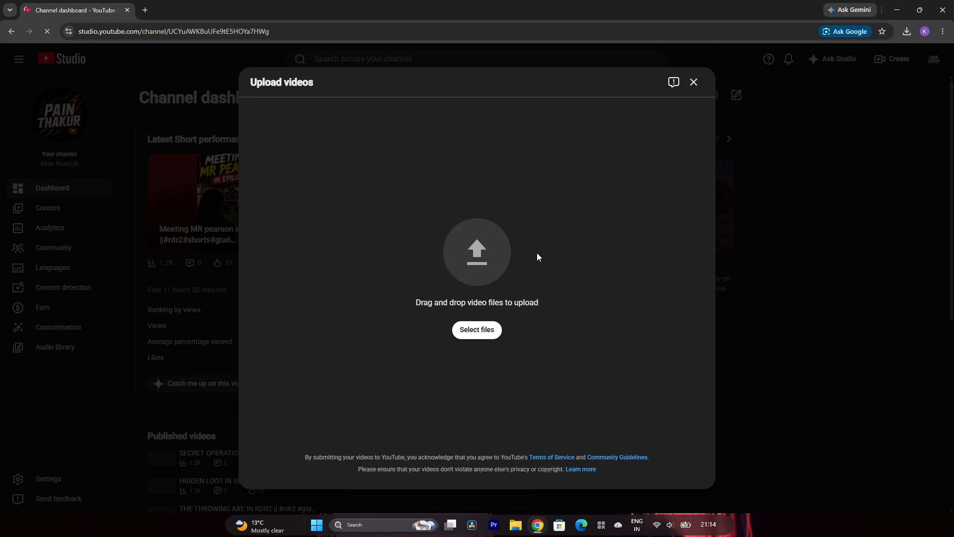
click(488, 334)
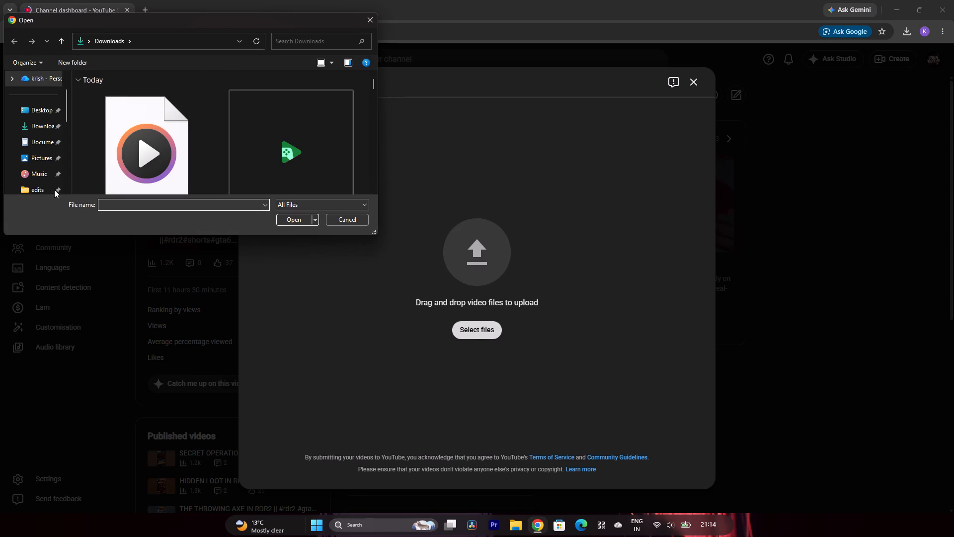
scroll(54, 189, down, 1)
click(56, 163)
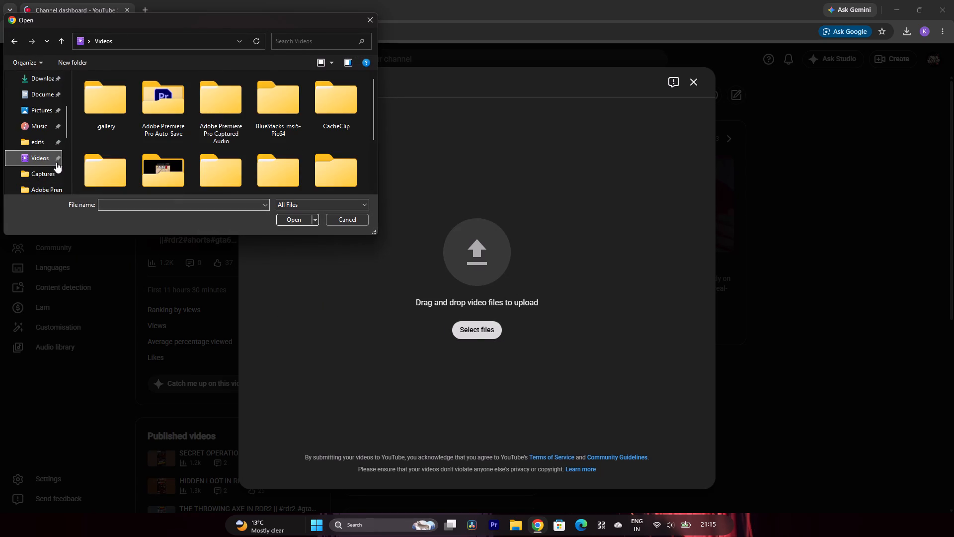
scroll(211, 134, down, 2)
click(278, 174)
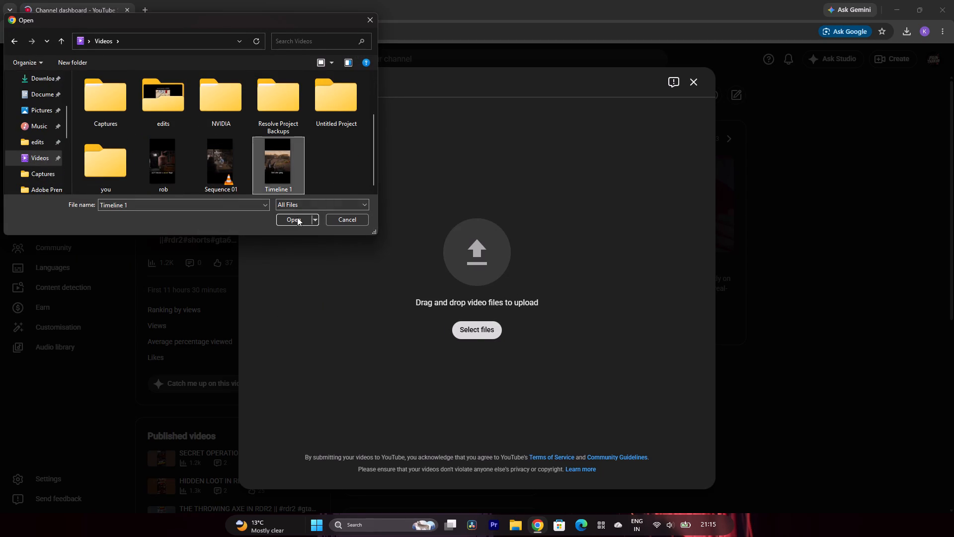
click(297, 218)
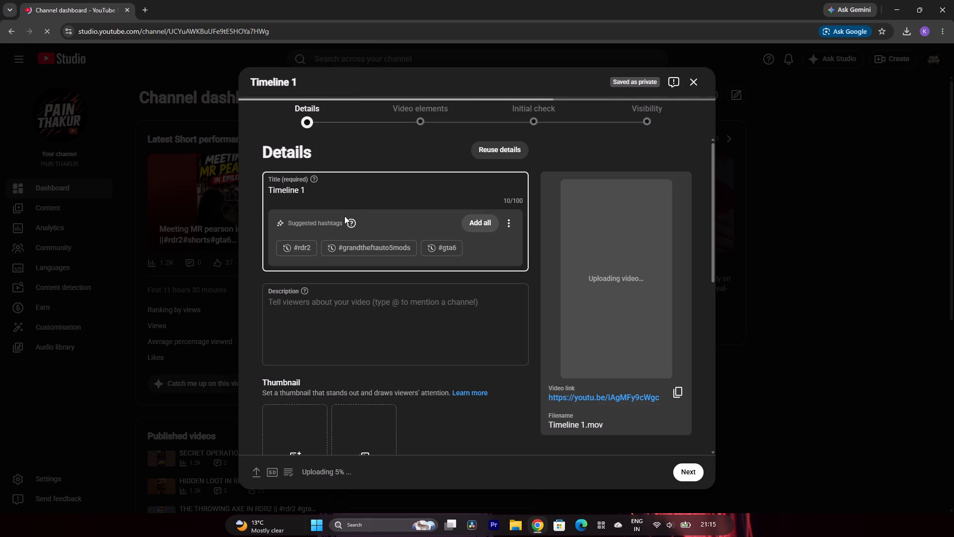
Replace the default title Timeline 1 with "gang hide-out in RDR2 ||".
click(339, 198)
click(325, 188)
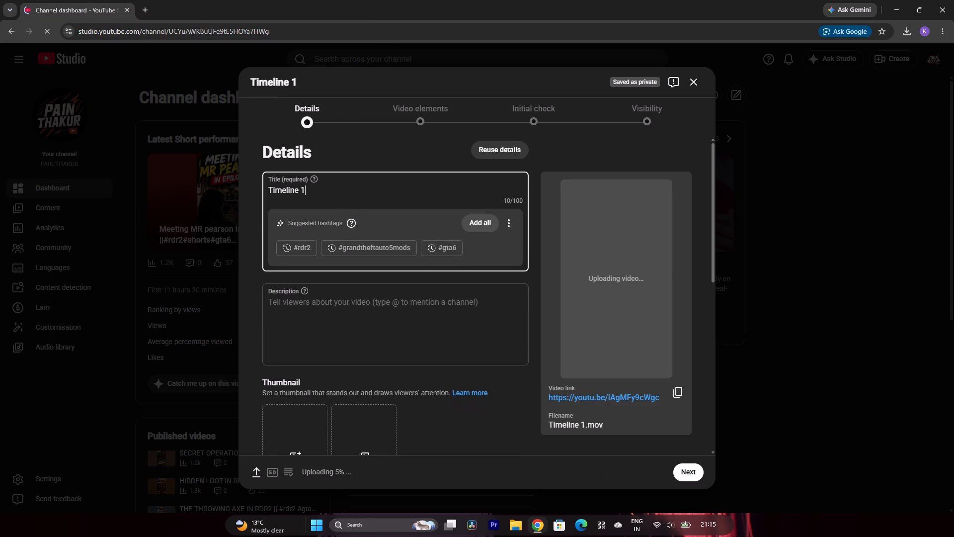
key(BackSpace)
key(BackSpace)
key(BackSpace)
key(BackSpace)
key(BackSpace)
key(BackSpace)
key(BackSpace)
key(BackSpace)
key(BackSpace)
key(BackSpace)
key(BackSpace)
key(BackSpace)
key(BackSpace)
key(BackSpace)
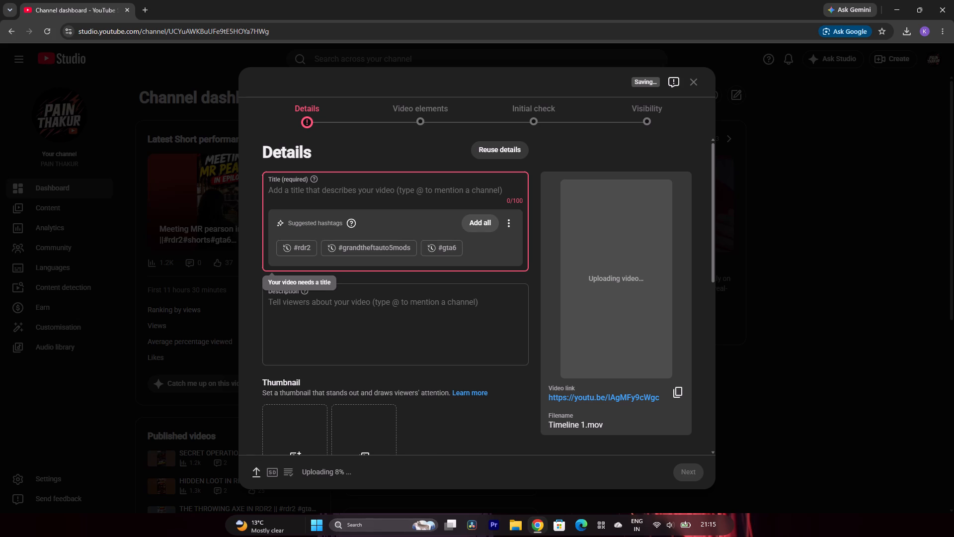
text(ganf)
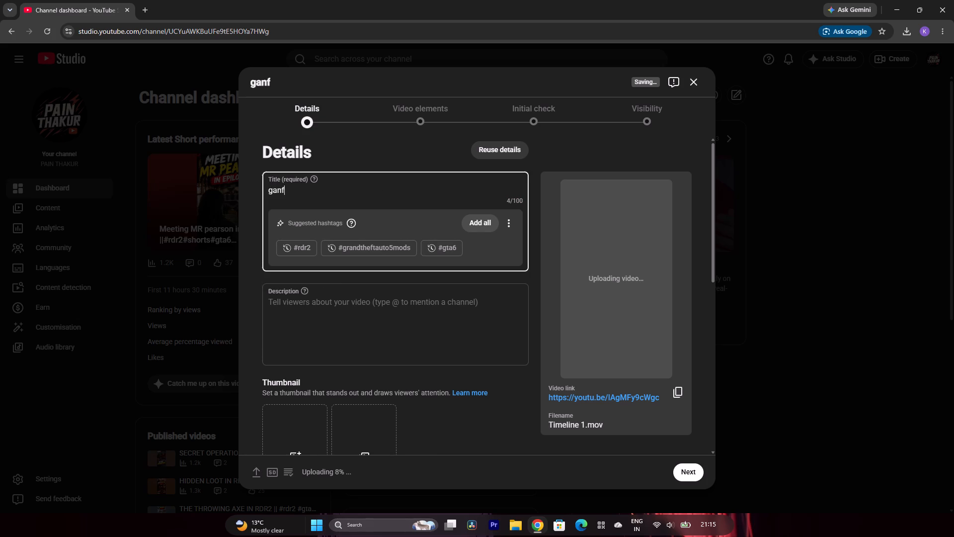
key(BackSpace)
text(g hide out)
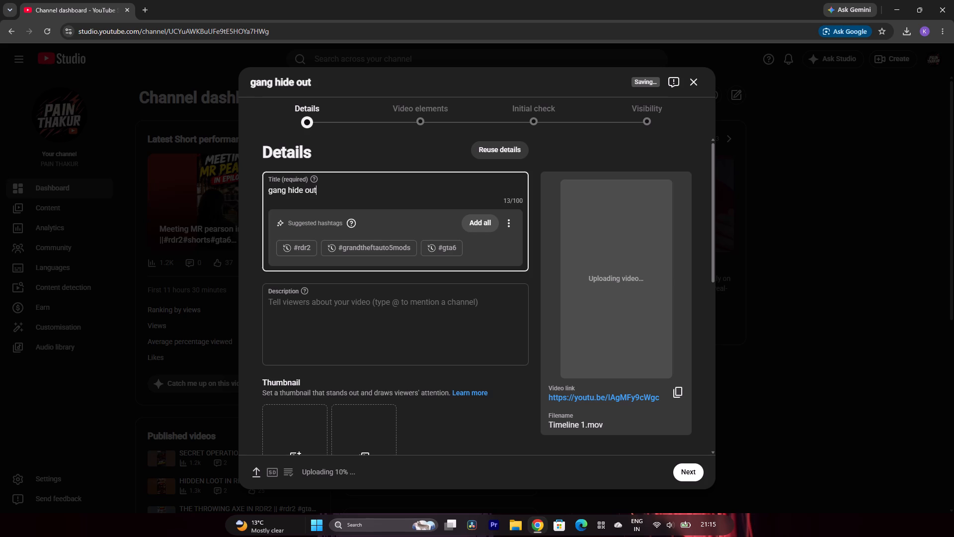
key(space)
key(BackSpace)
key(BackSpace)
key(BackSpace)
key(BackSpace)
key(BackSpace)
text(out)
key(space)
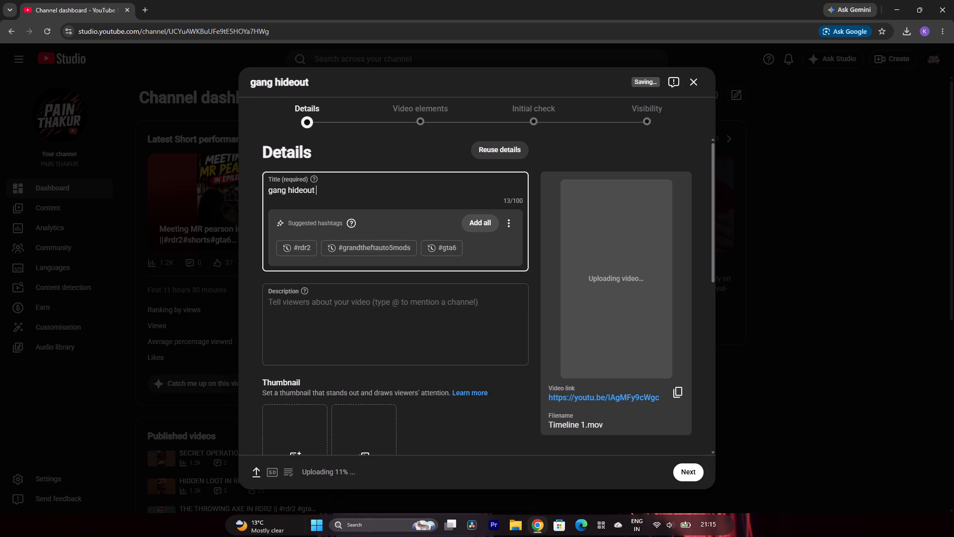
key(BackSpace)
key(BackSpace)
key(BackSpace)
key(BackSpace)
text(-out)
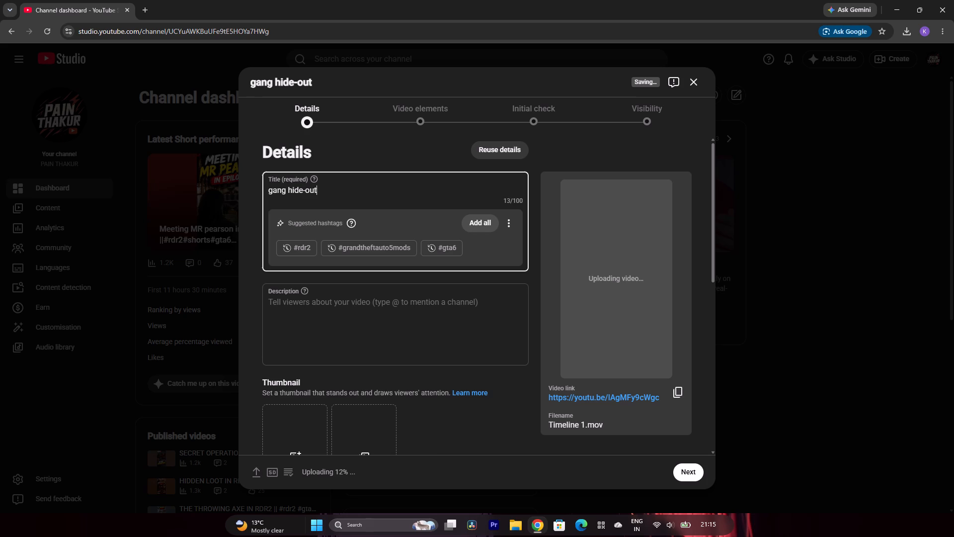
key(space)
key(i)
text(n)
key(space)
text(RR)
key(shift+BackSpace)
text(DR2)
key(space)
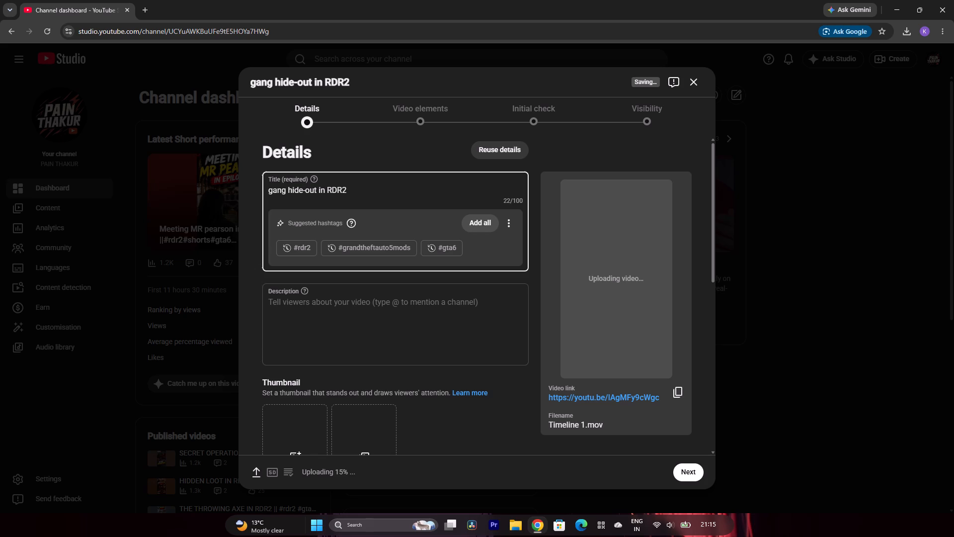
text(||)
key(space)
Append the suggested hashtags #rdr2, #gta6, #rdr2gameplay, #arthurmorgan, #reddeadredemption, #gaming and #gta5 to the title.
click(298, 247)
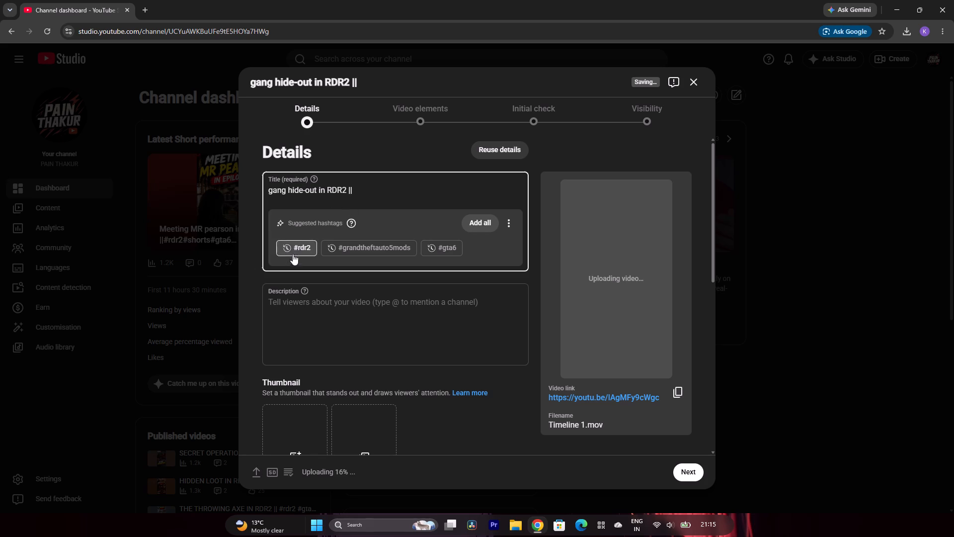
click(400, 249)
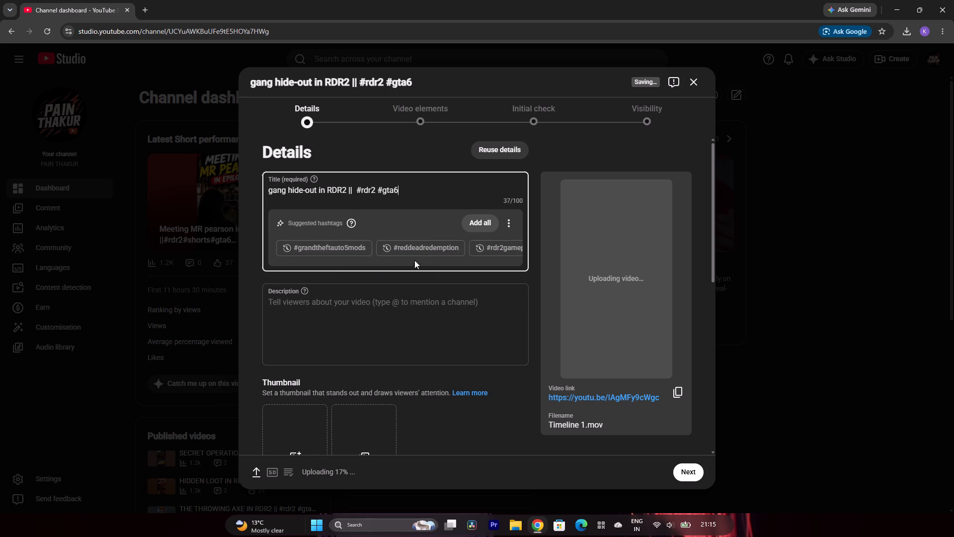
click(487, 252)
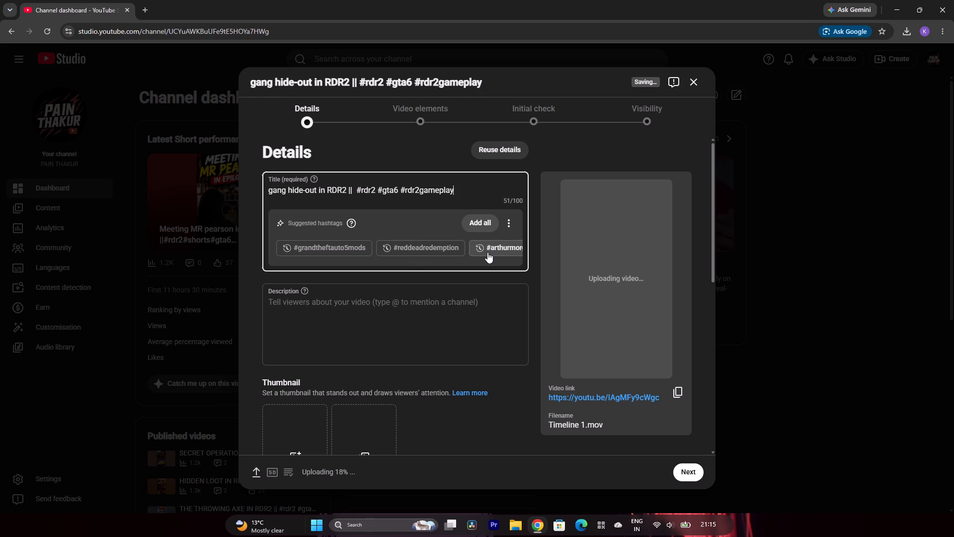
click(487, 251)
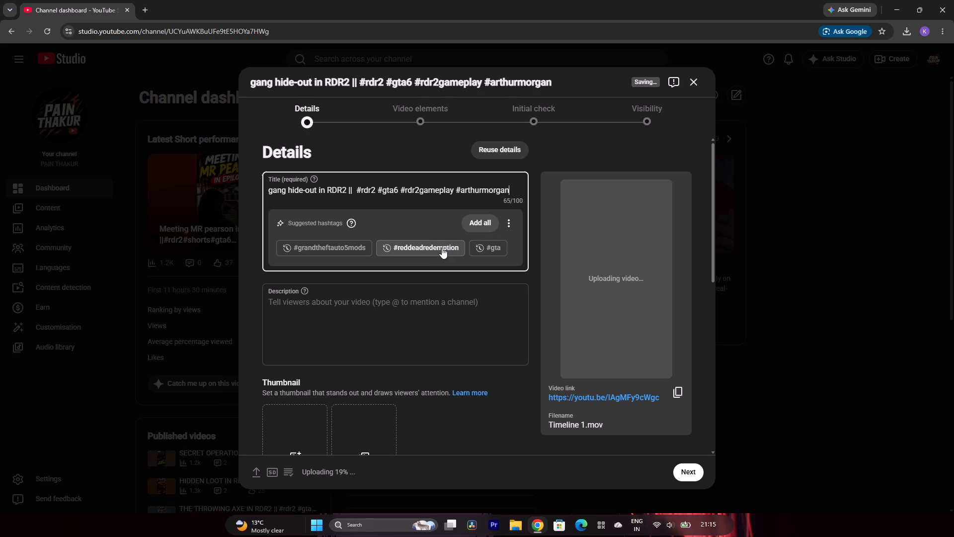
click(442, 248)
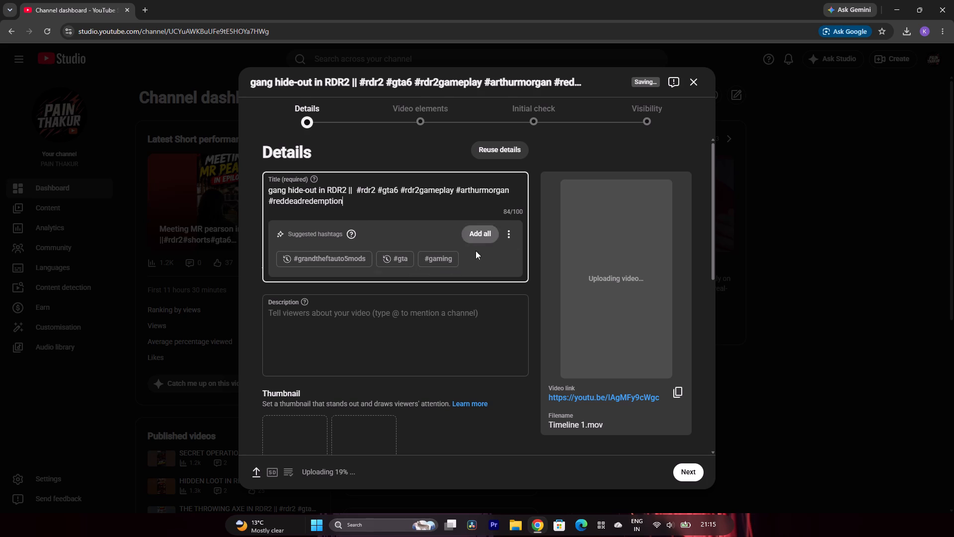
drag(437, 258, 436, 265)
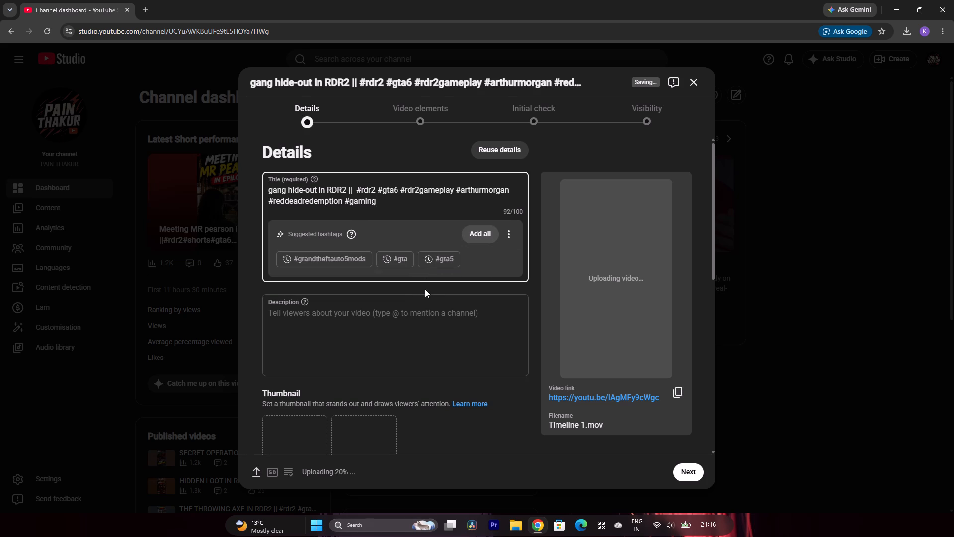
drag(439, 259, 438, 266)
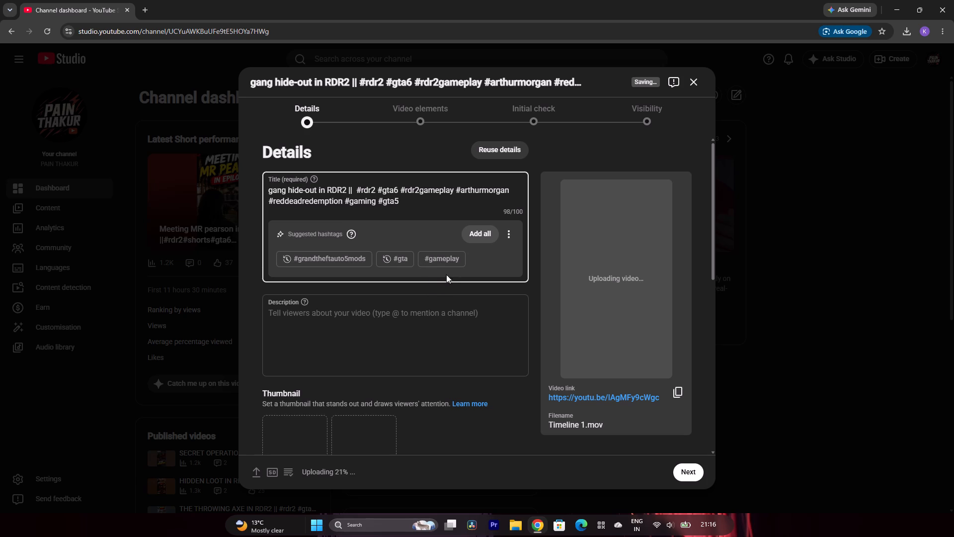
Set the video's audience to not Made for Kids and continue to the Video elements stage.
scroll(431, 313, down, 4)
scroll(378, 366, down, 3)
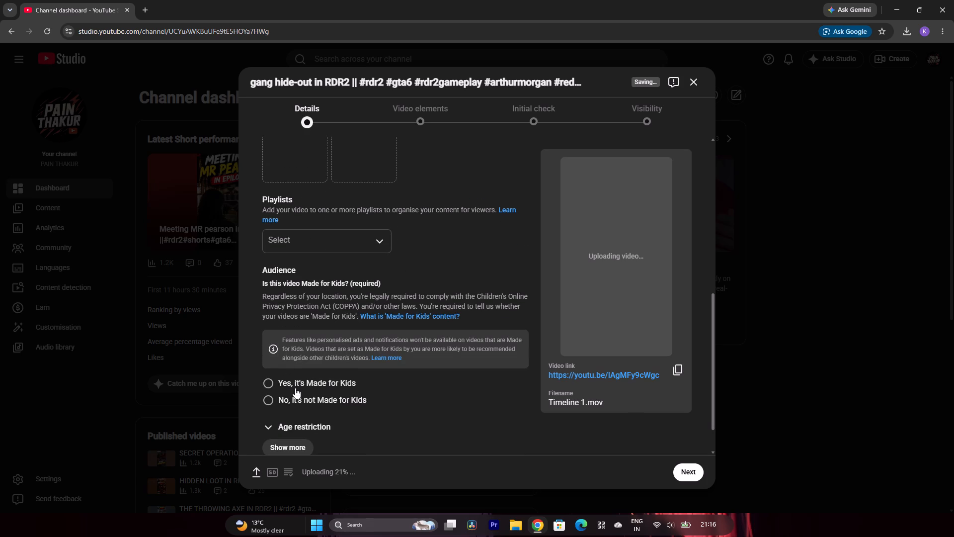
click(300, 400)
scroll(564, 441, up, 5)
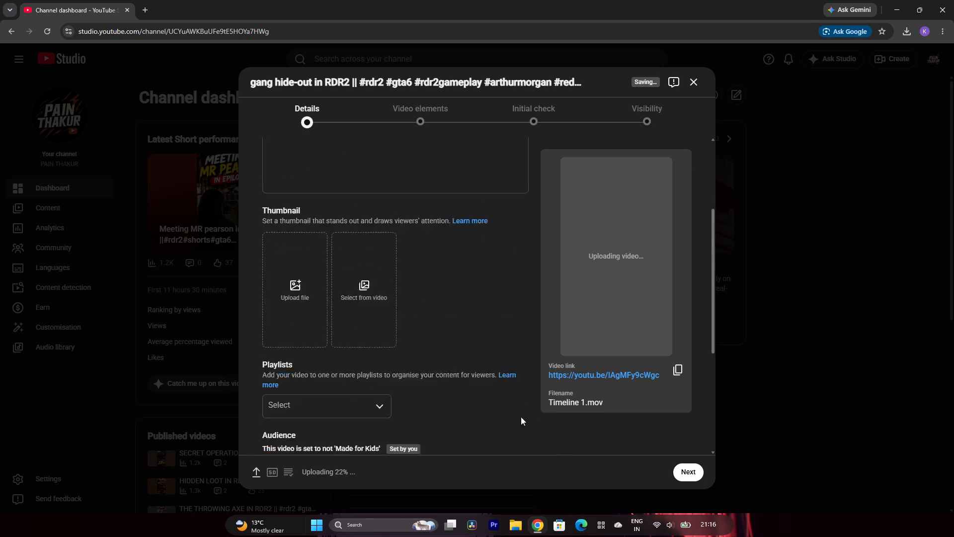
scroll(521, 417, up, 2)
click(685, 469)
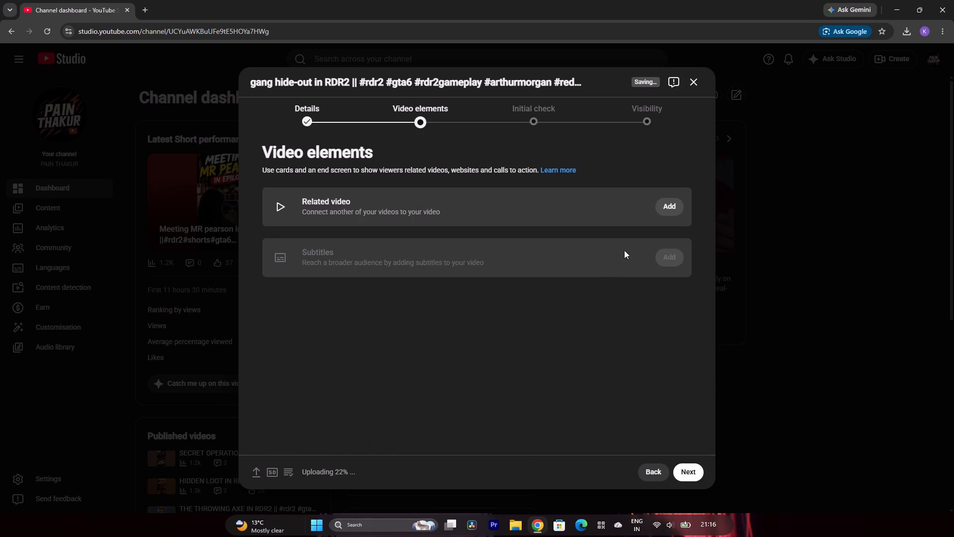
Add the Short "Meeting MR pearson in EPILOGUE RDR2" as the related video.
click(678, 207)
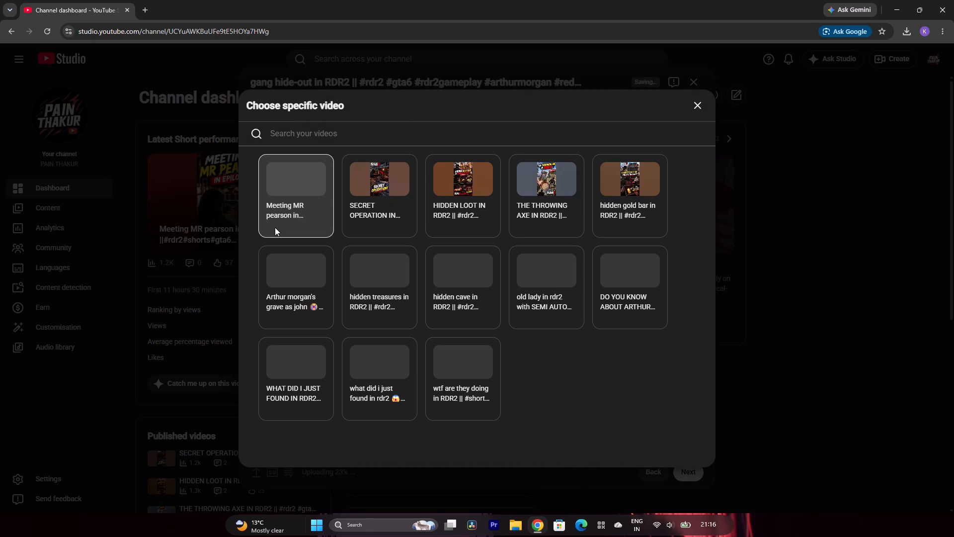
click(278, 219)
Continue to the Visibility stage, set the video to Unlisted, and save it, choosing to publish before the checks are complete.
click(689, 470)
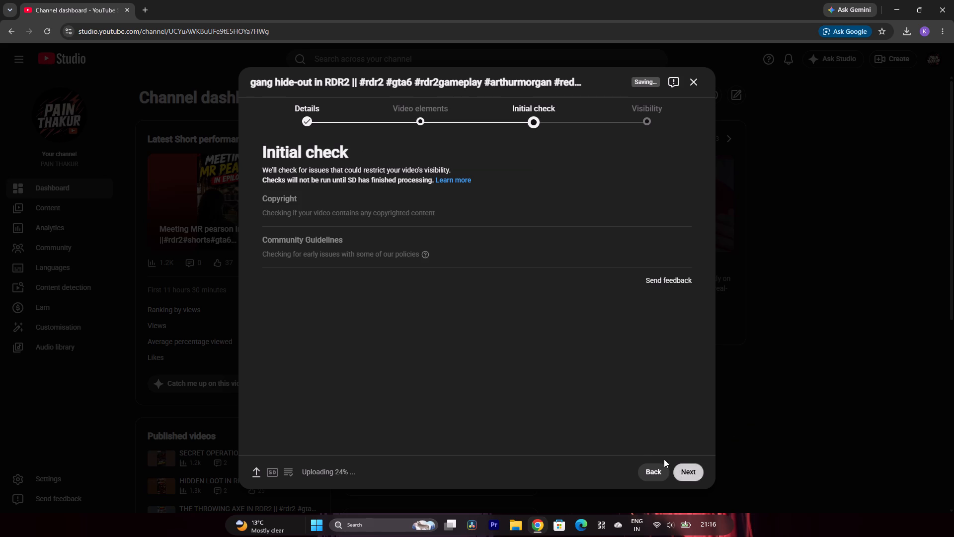
click(697, 472)
click(289, 247)
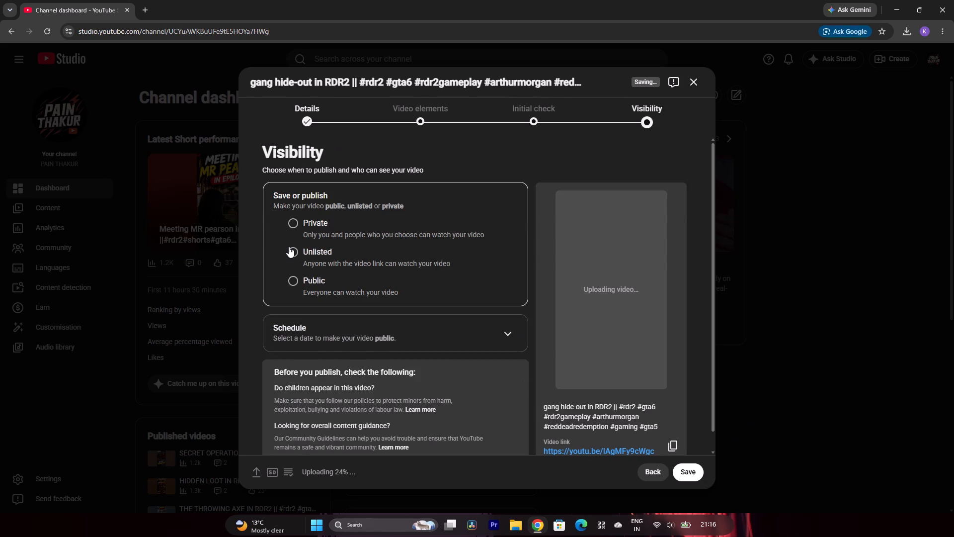
scroll(551, 372, down, 5)
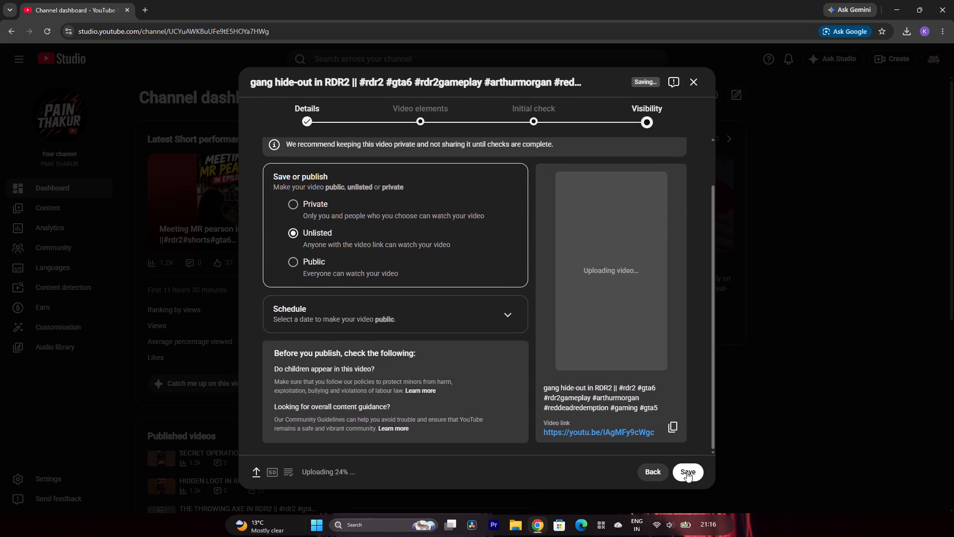
click(699, 466)
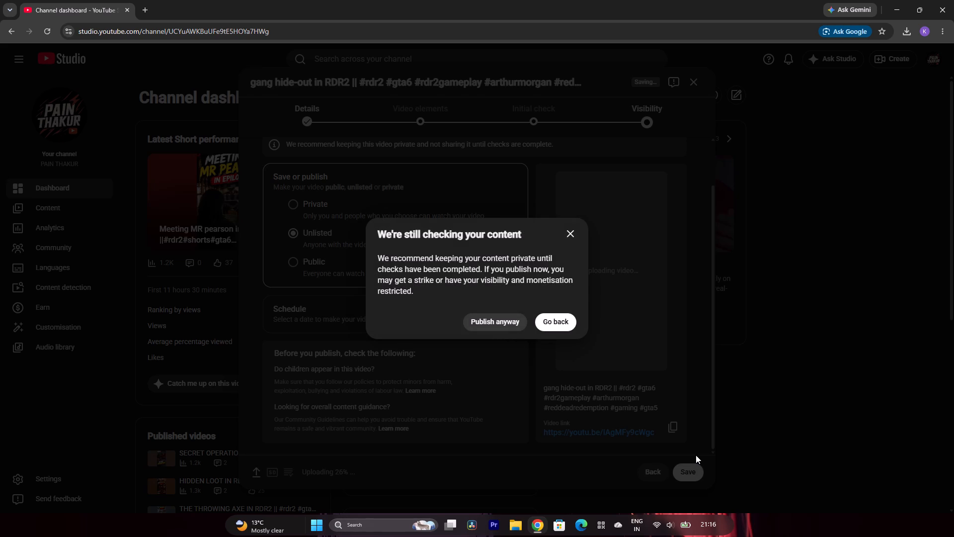
click(490, 319)
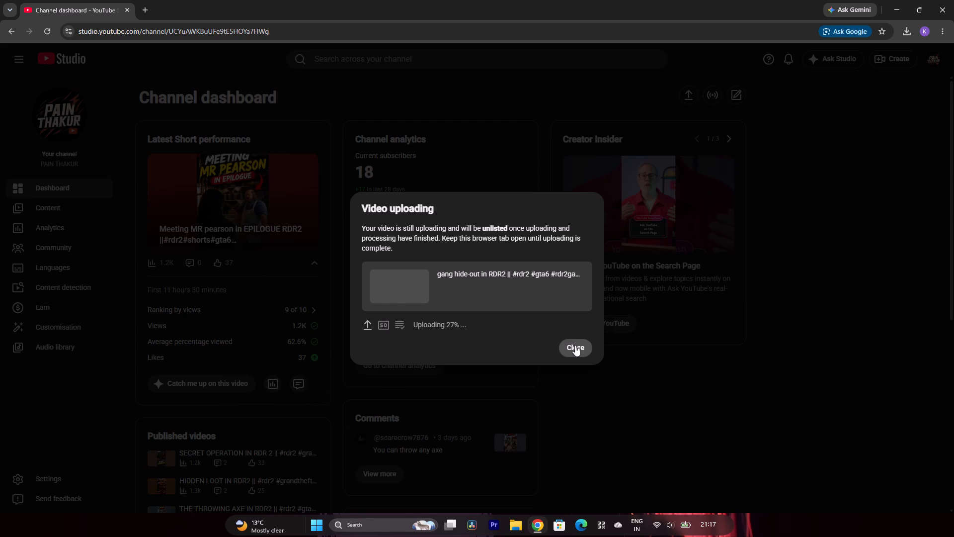
click(575, 345)
Open the channel's content list.
click(60, 212)
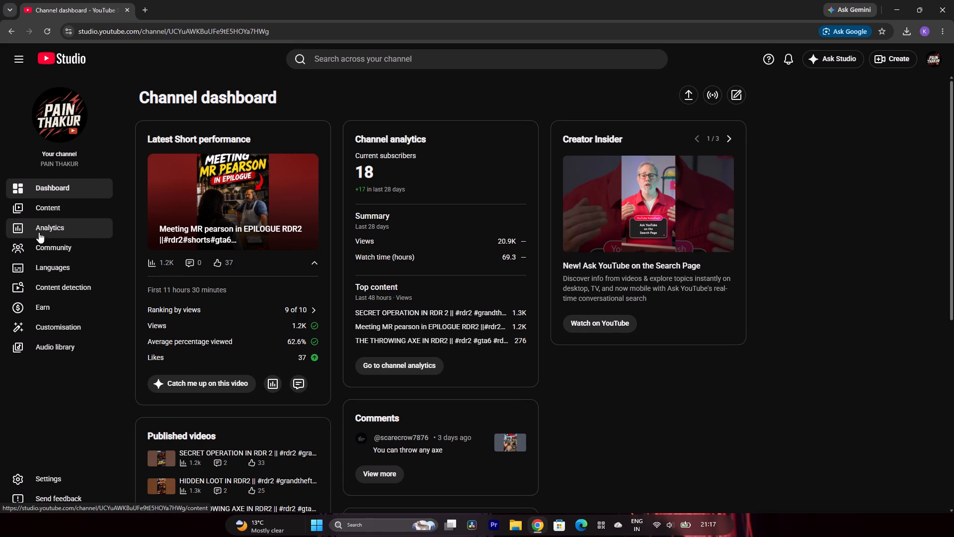
click(56, 215)
double_click(61, 209)
click(94, 213)
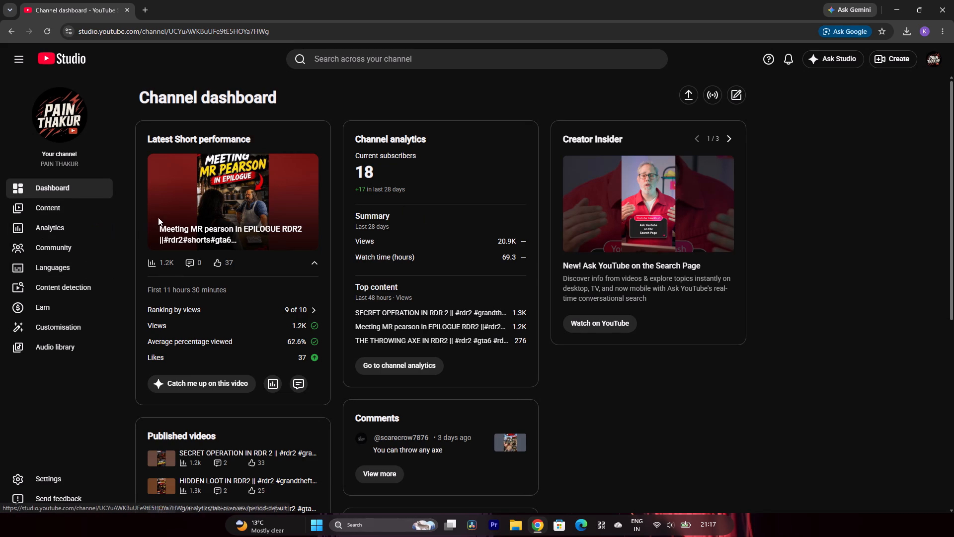
click(68, 209)
click(68, 209)
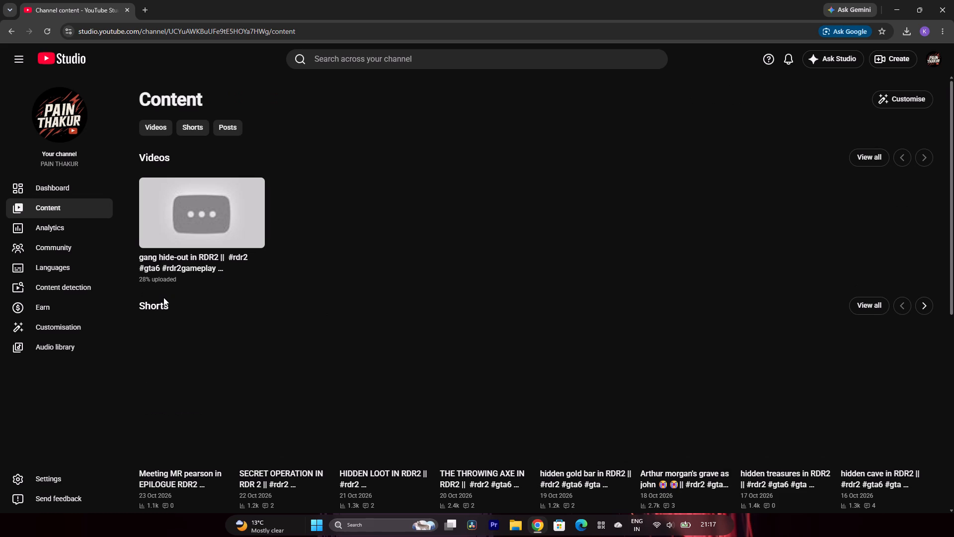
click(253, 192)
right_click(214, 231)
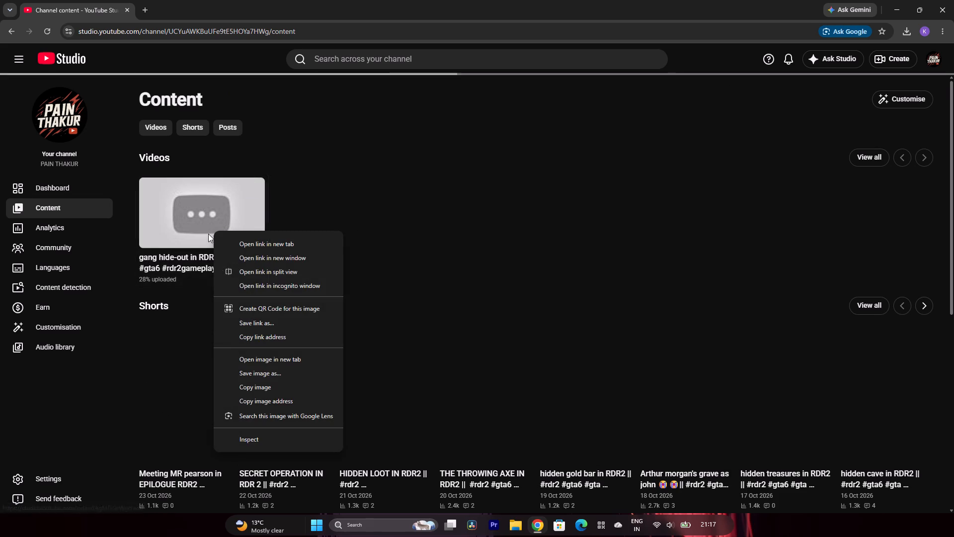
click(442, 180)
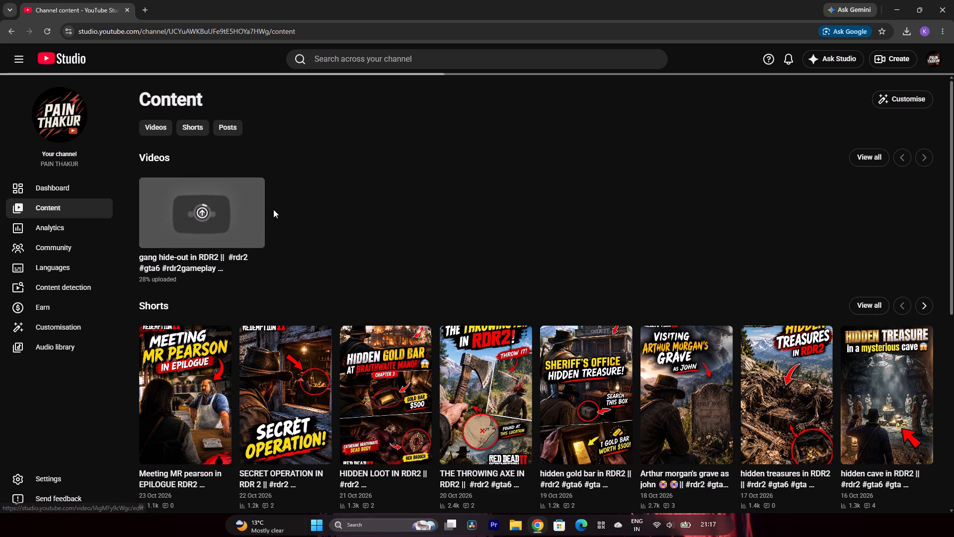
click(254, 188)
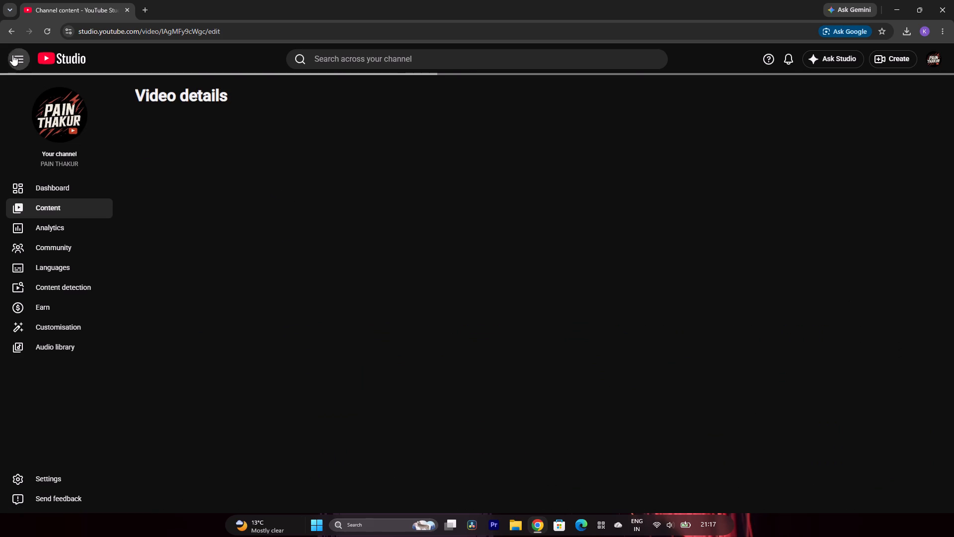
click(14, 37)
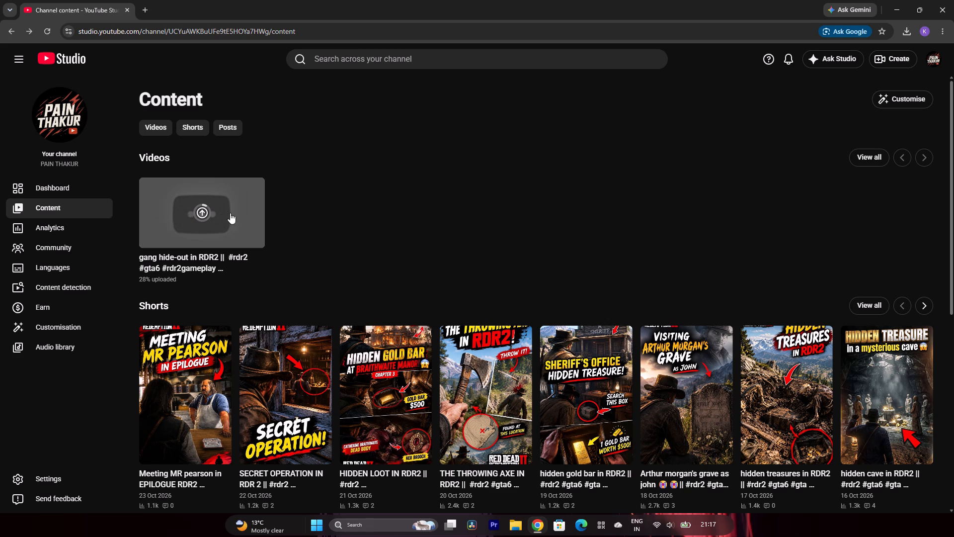
Permanently delete the still-uploading "gang hide-out in RDR2" video from the channel content.
click(251, 189)
click(278, 266)
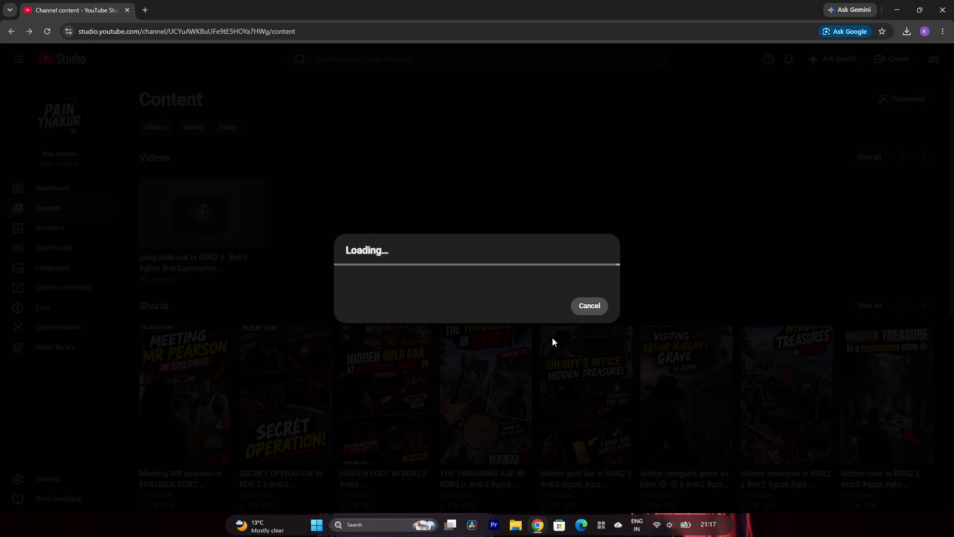
click(381, 337)
click(580, 380)
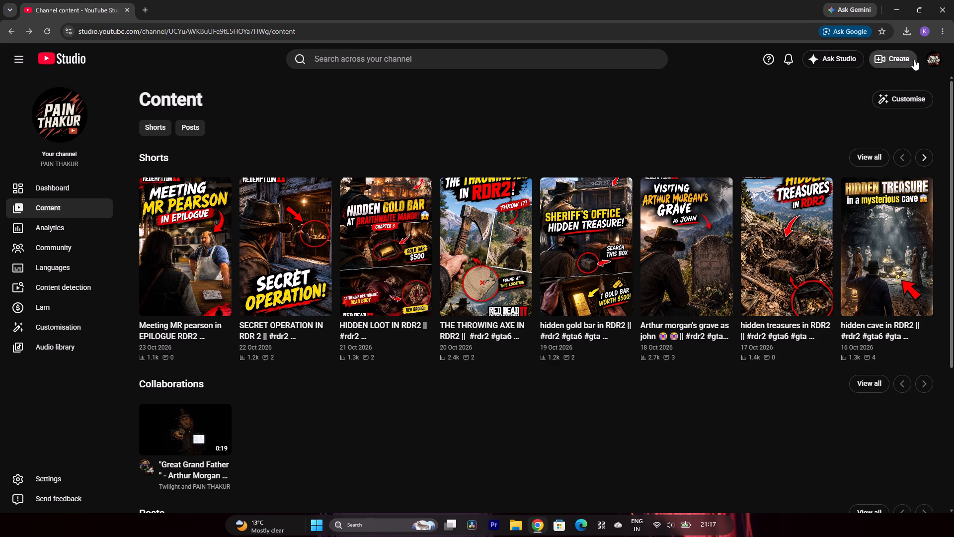
Switch to DaVinci Resolve and open the fort project.
click(471, 521)
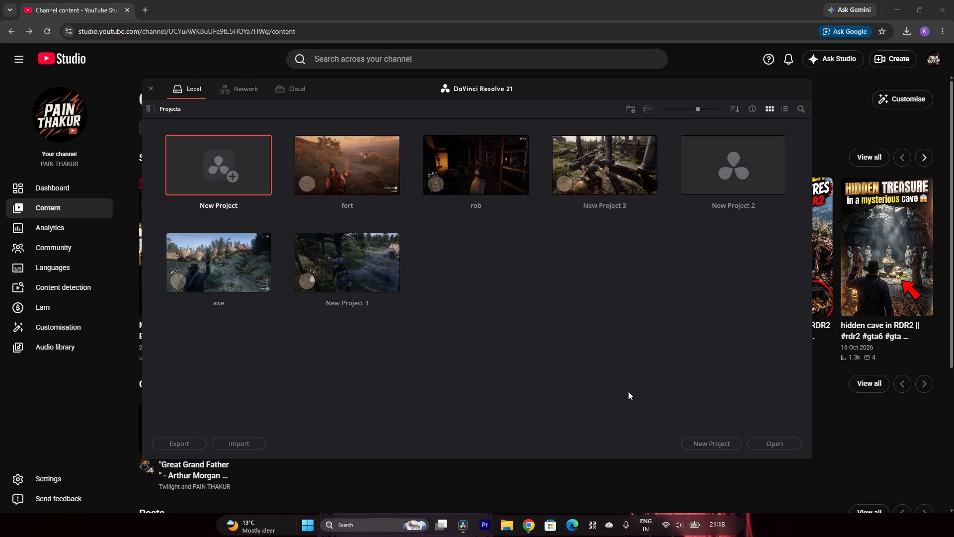
double_click(321, 154)
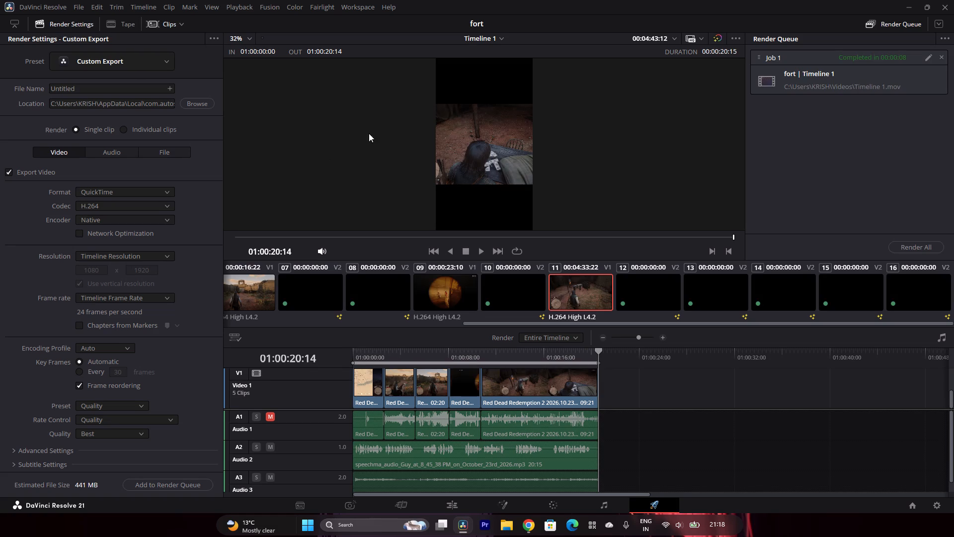
Remove the completed Timeline 1 job from the render queue.
click(941, 56)
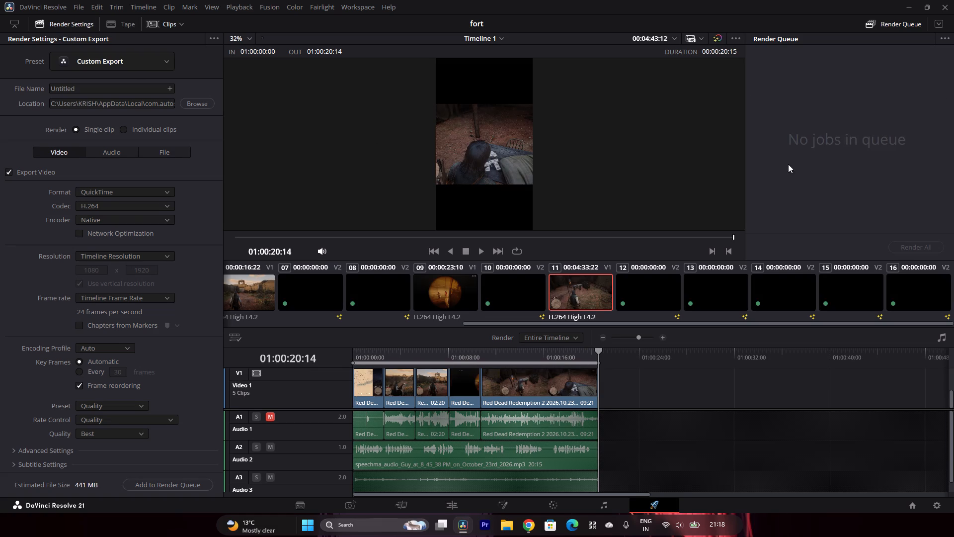
Set the export resolution to 1080 x 1920 HD.
click(168, 255)
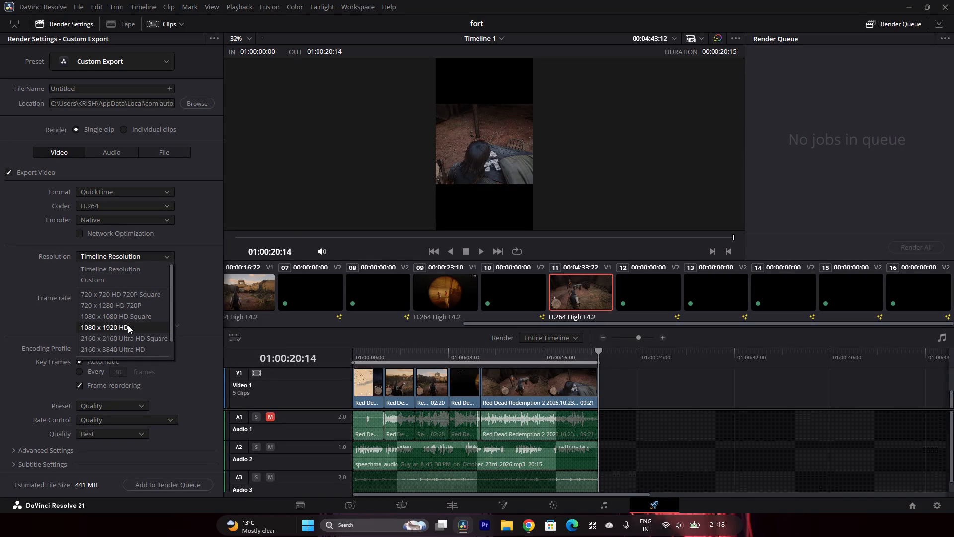
click(140, 317)
click(113, 269)
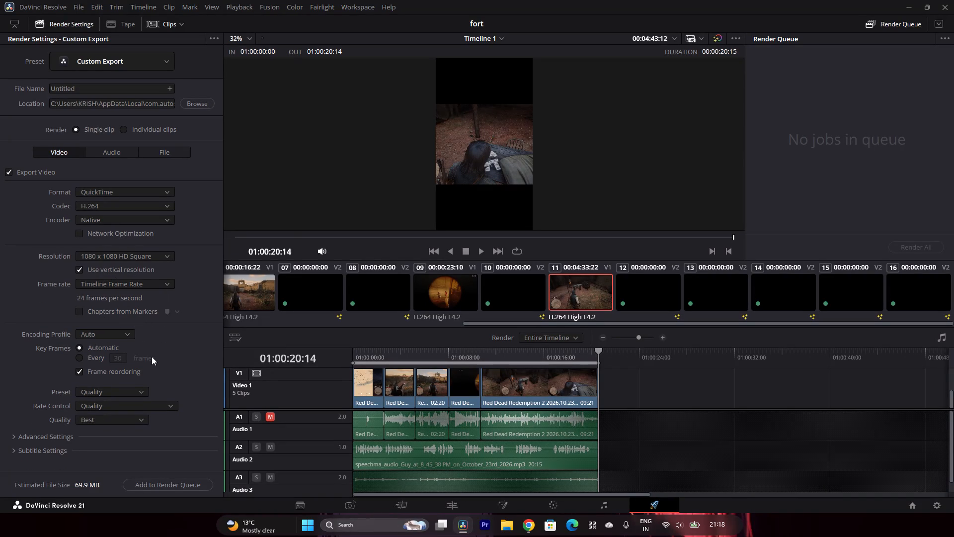
click(160, 255)
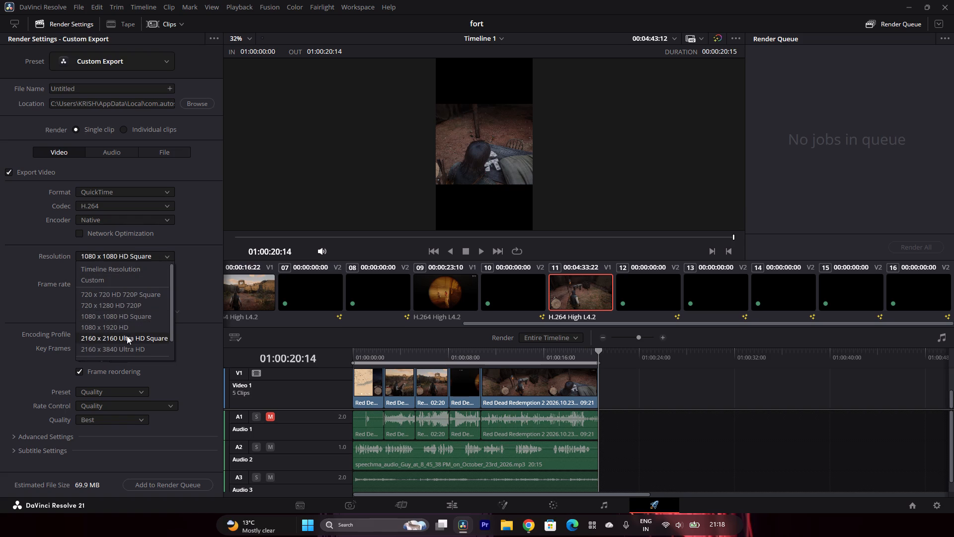
click(125, 325)
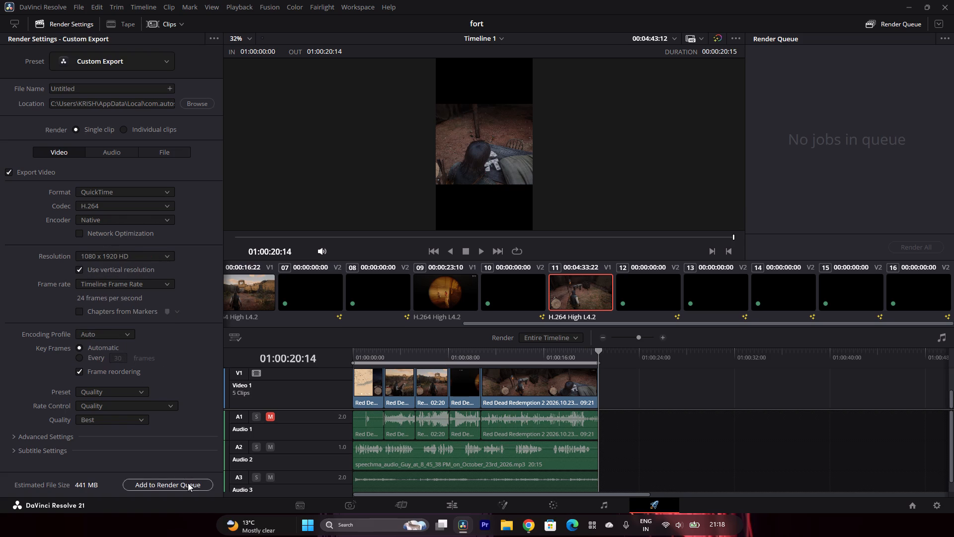
Add Timeline 1 to the render queue, renaming the output file fort and saving it in the Videos folder.
click(188, 483)
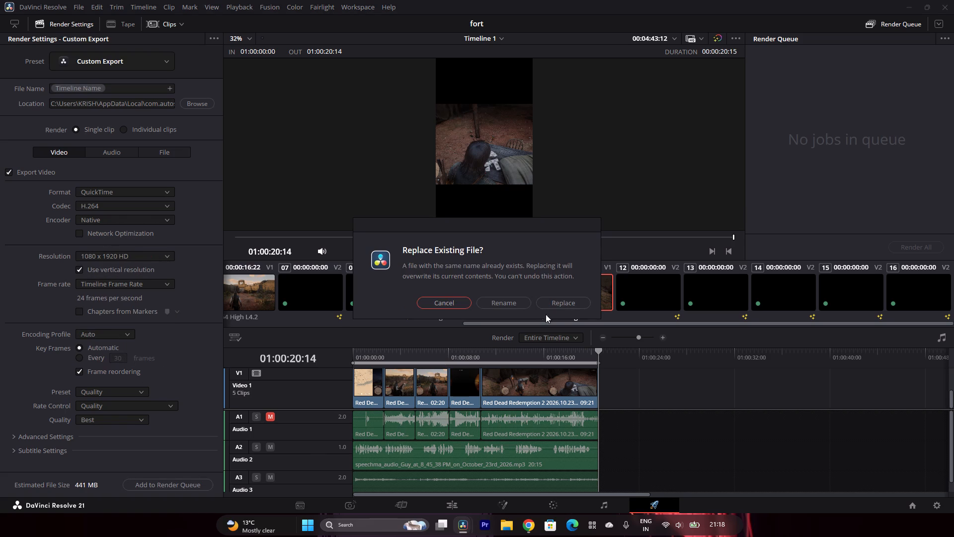
click(510, 304)
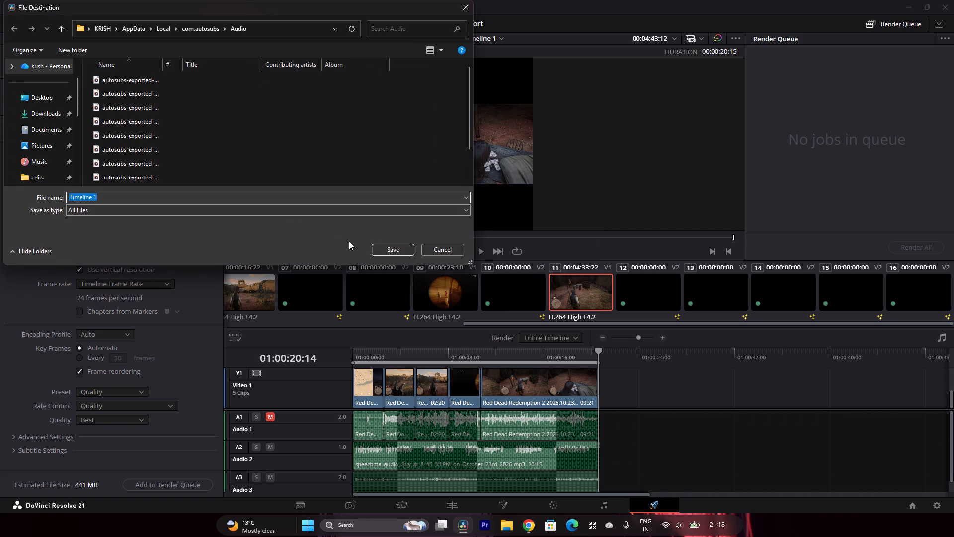
click(132, 196)
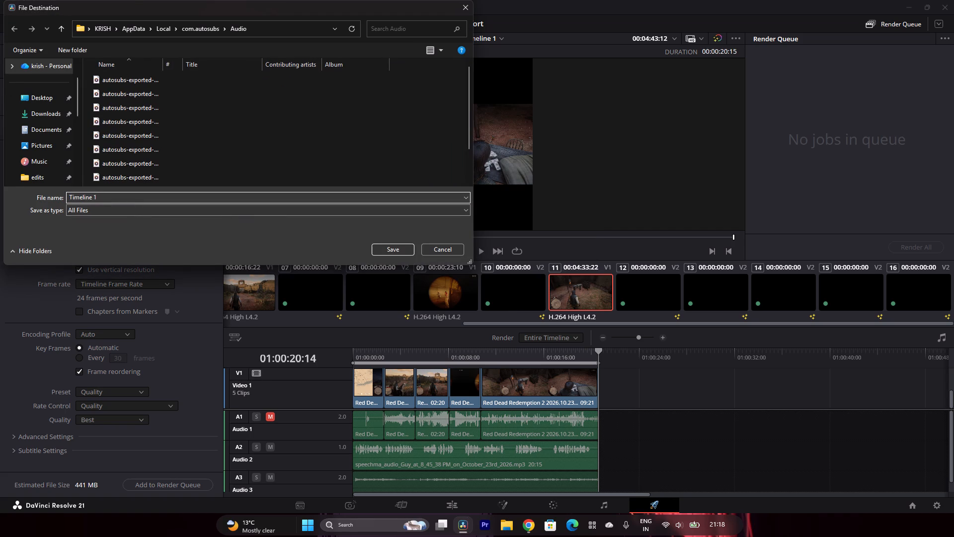
click(132, 196)
key(BackSpace)
key(BackSpace)
key(BackSpace)
key(BackSpace)
key(BackSpace)
key(BackSpace)
key(BackSpace)
key(BackSpace)
key(BackSpace)
key(BackSpace)
key(BackSpace)
key(BackSpace)
key(BackSpace)
key(BackSpace)
key(BackSpace)
key(BackSpace)
key(BackSpace)
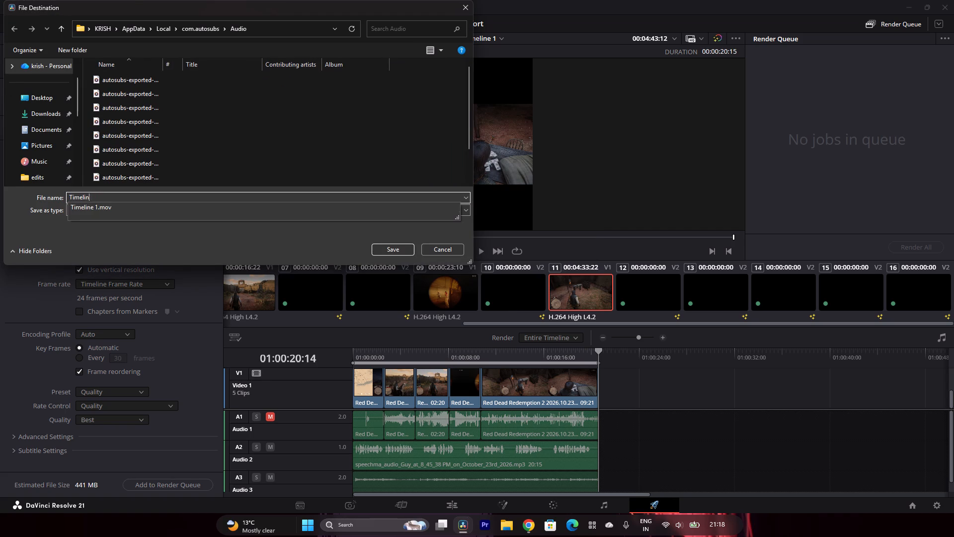
text(fort)
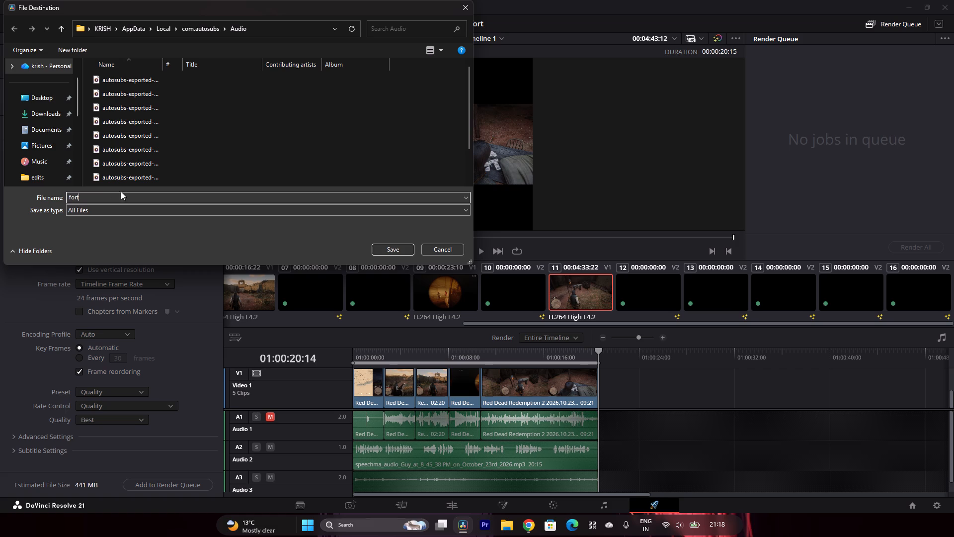
scroll(59, 159, down, 2)
click(52, 102)
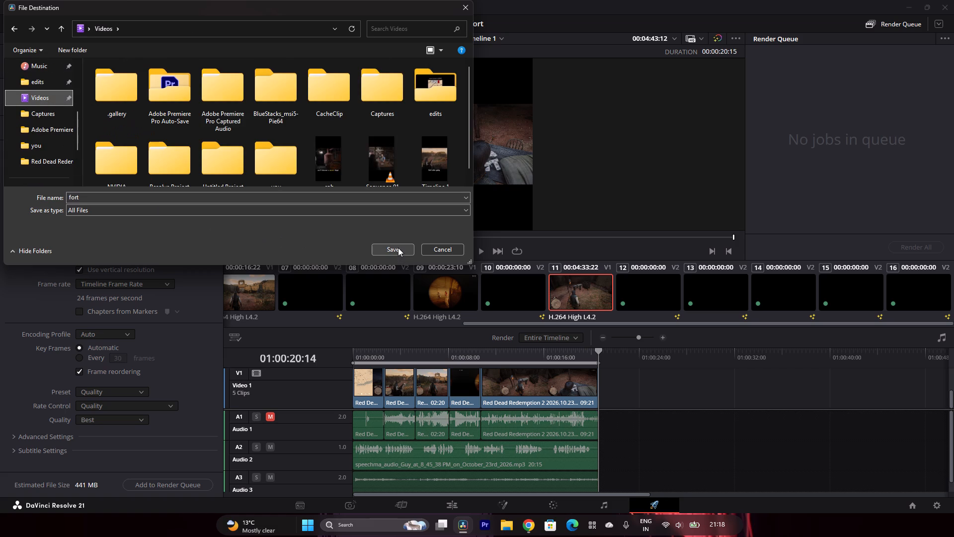
click(397, 247)
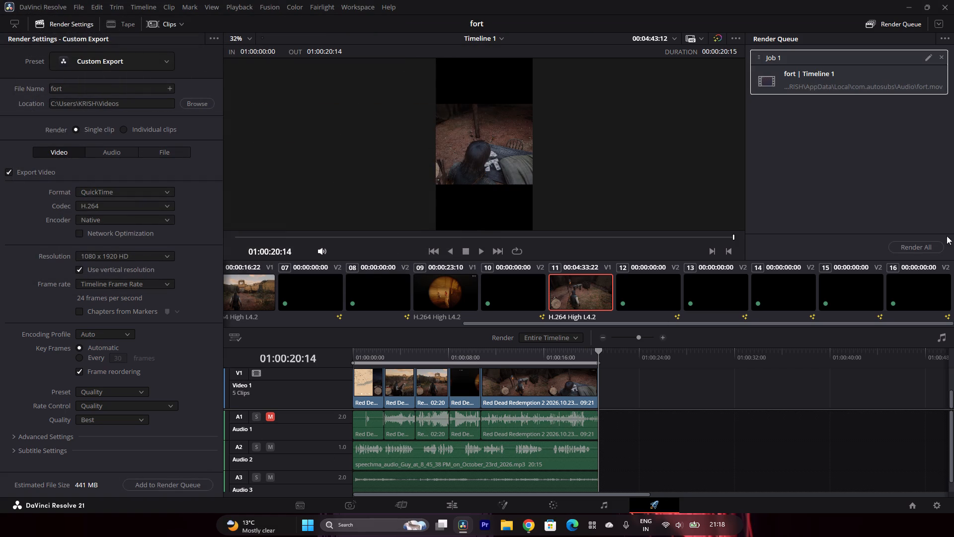
Render the queued fort job.
click(932, 249)
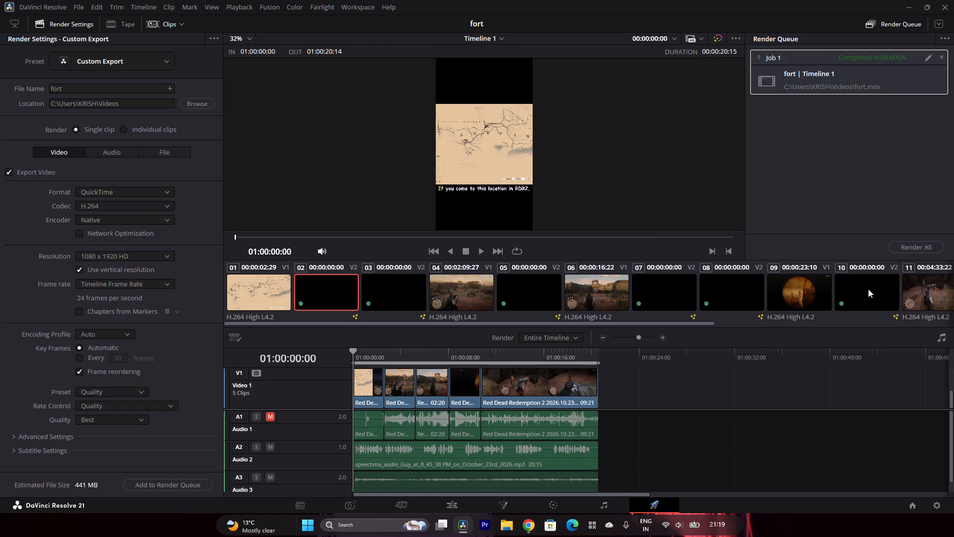
Play the rendered fort video from the Videos folder in File Explorer to check it, and return to the folder.
click(503, 525)
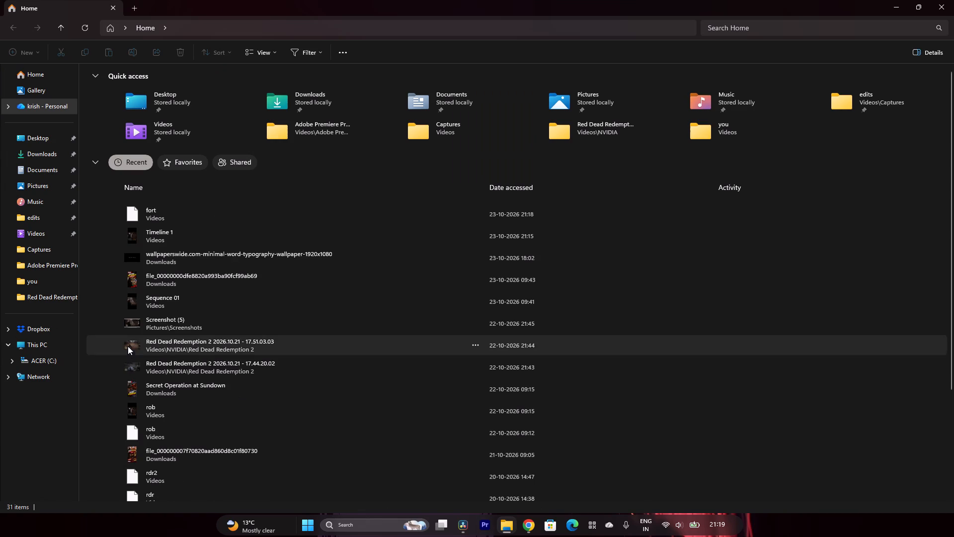
click(41, 229)
double_click(698, 104)
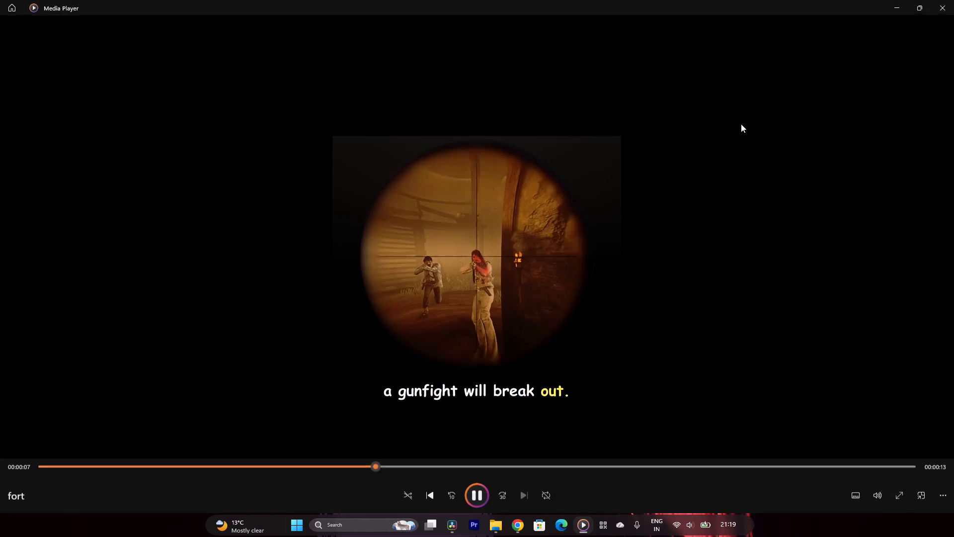
click(902, 3)
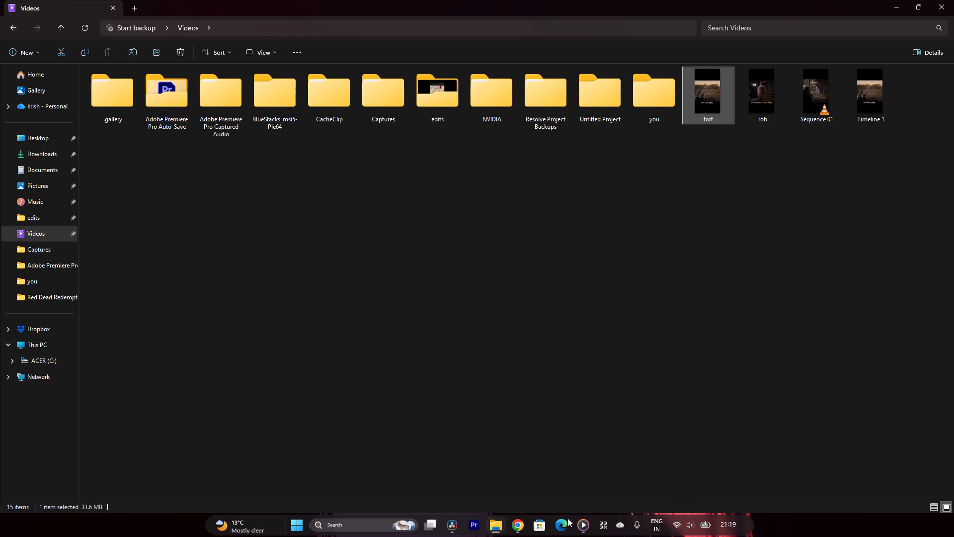
click(626, 417)
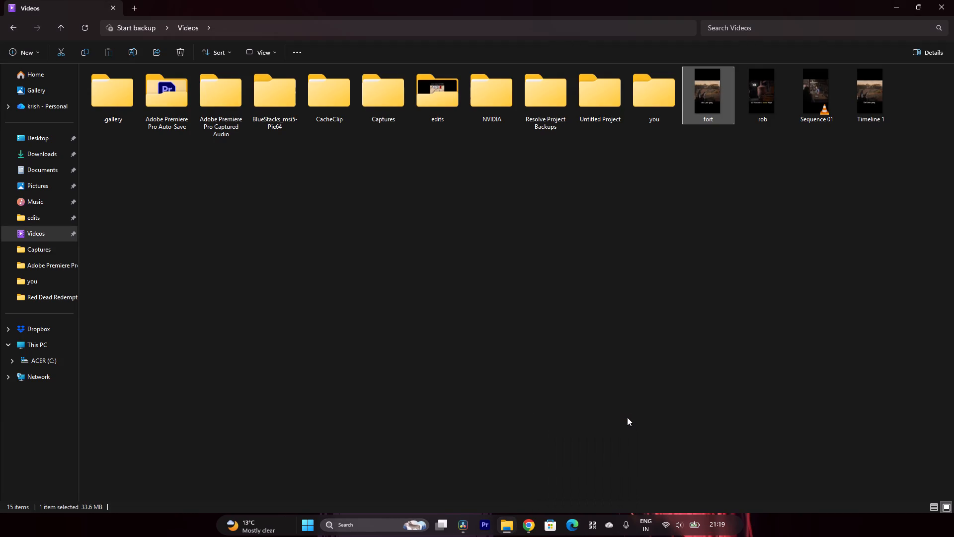
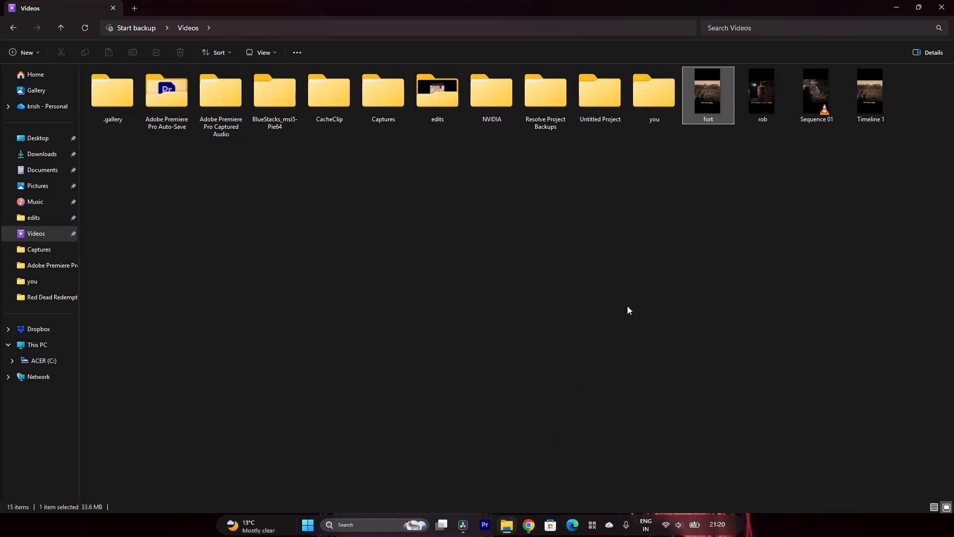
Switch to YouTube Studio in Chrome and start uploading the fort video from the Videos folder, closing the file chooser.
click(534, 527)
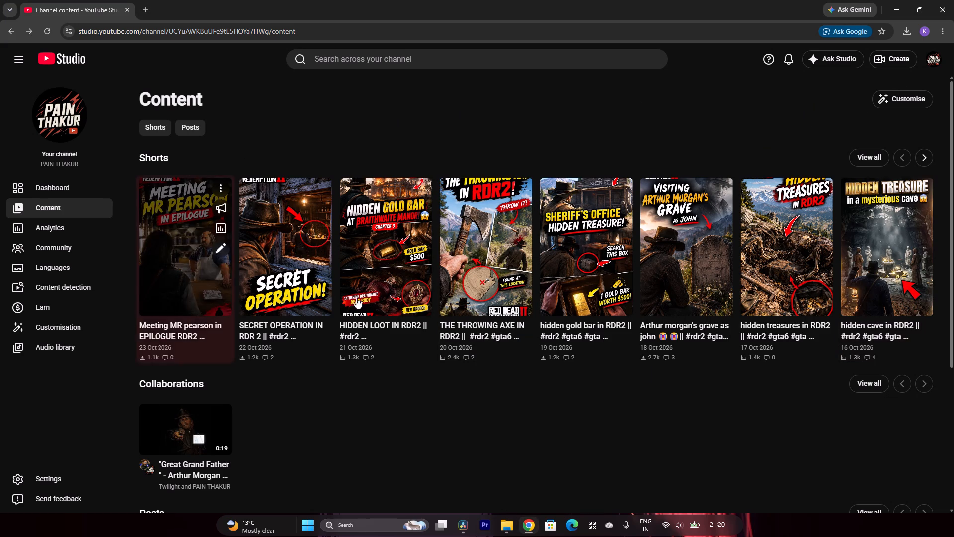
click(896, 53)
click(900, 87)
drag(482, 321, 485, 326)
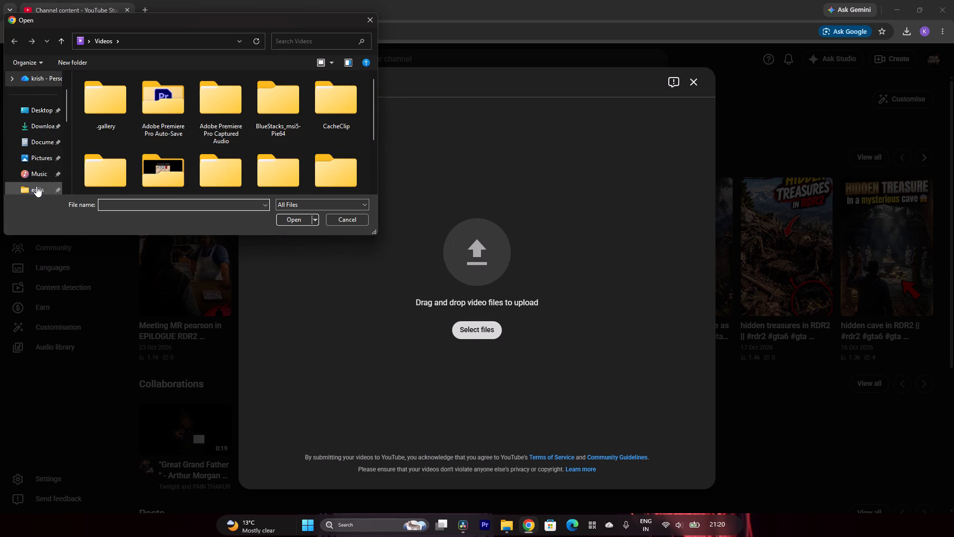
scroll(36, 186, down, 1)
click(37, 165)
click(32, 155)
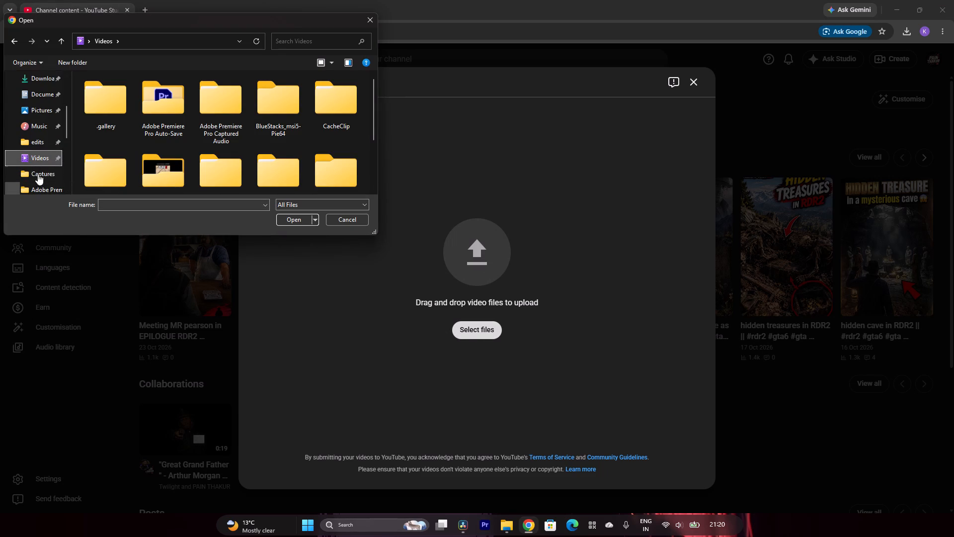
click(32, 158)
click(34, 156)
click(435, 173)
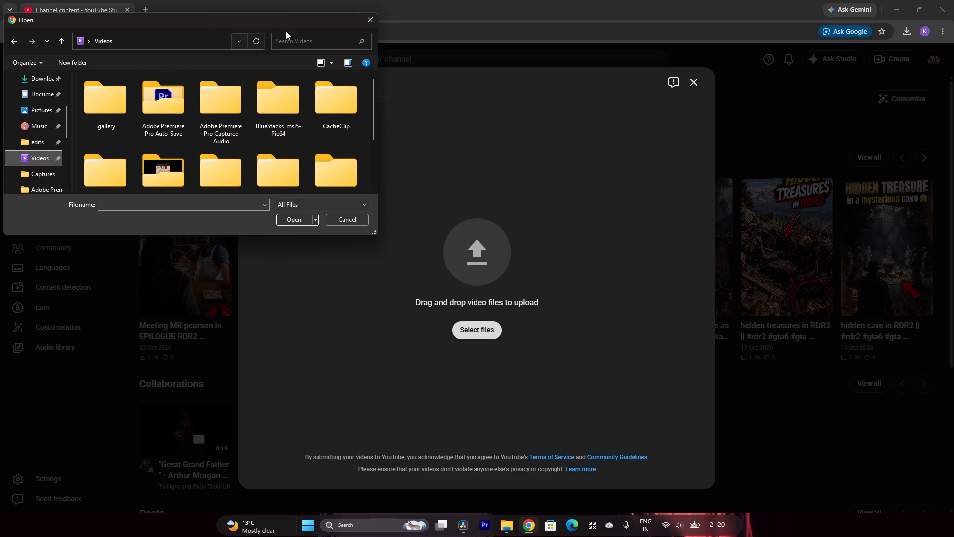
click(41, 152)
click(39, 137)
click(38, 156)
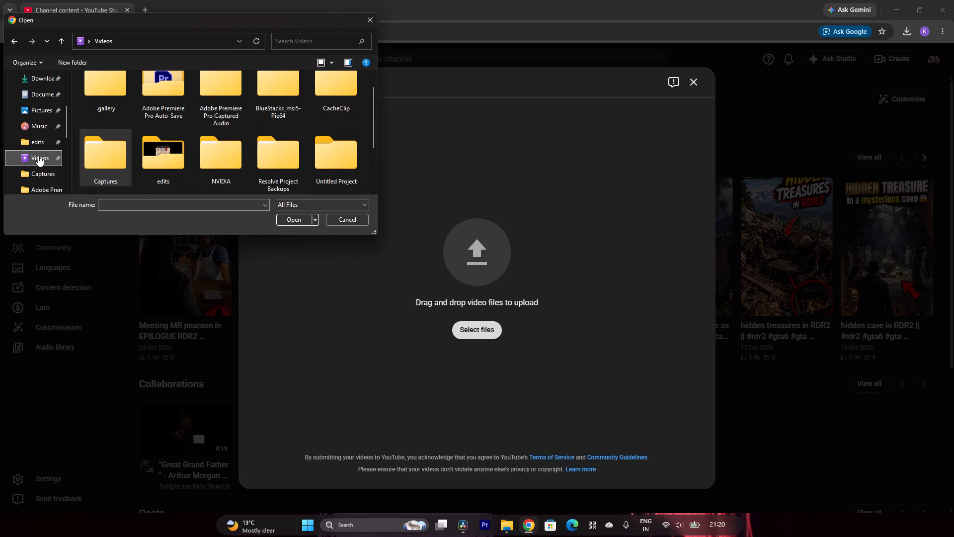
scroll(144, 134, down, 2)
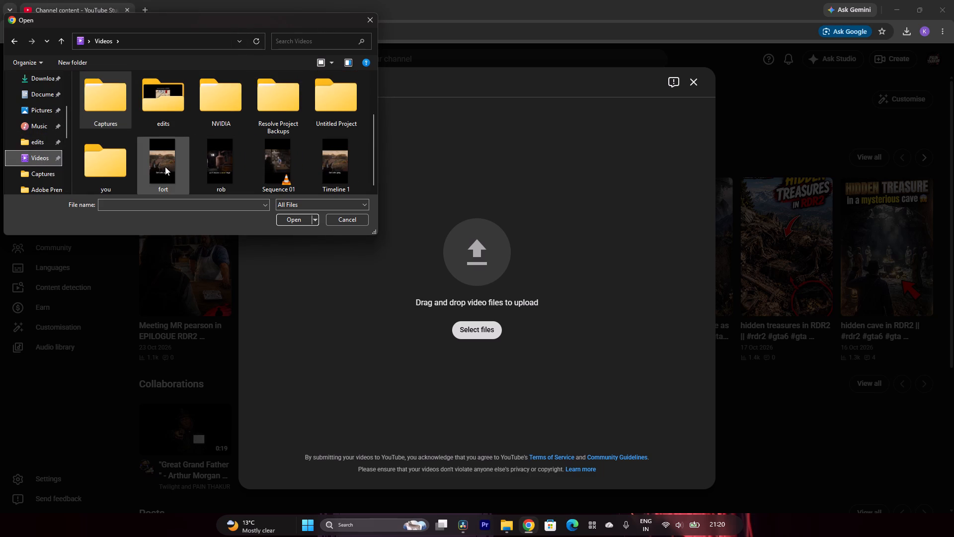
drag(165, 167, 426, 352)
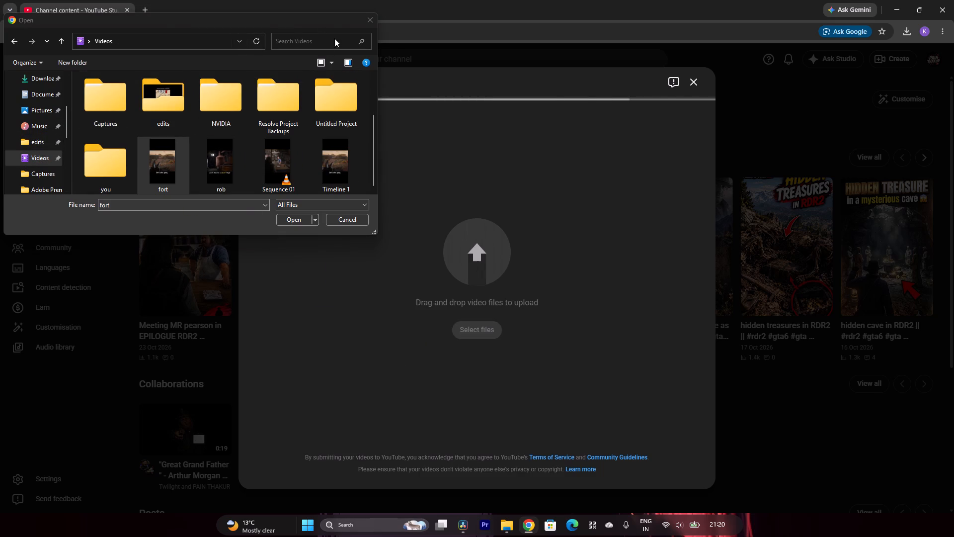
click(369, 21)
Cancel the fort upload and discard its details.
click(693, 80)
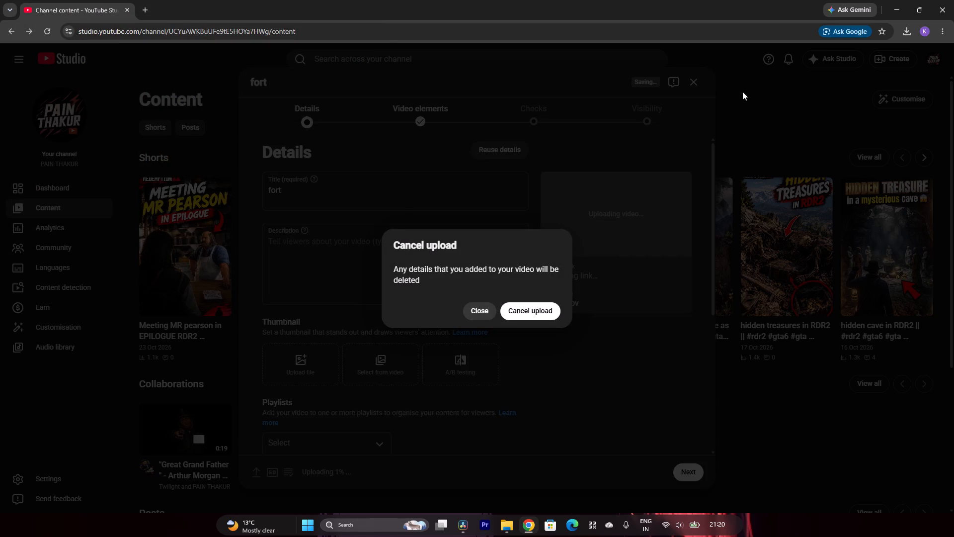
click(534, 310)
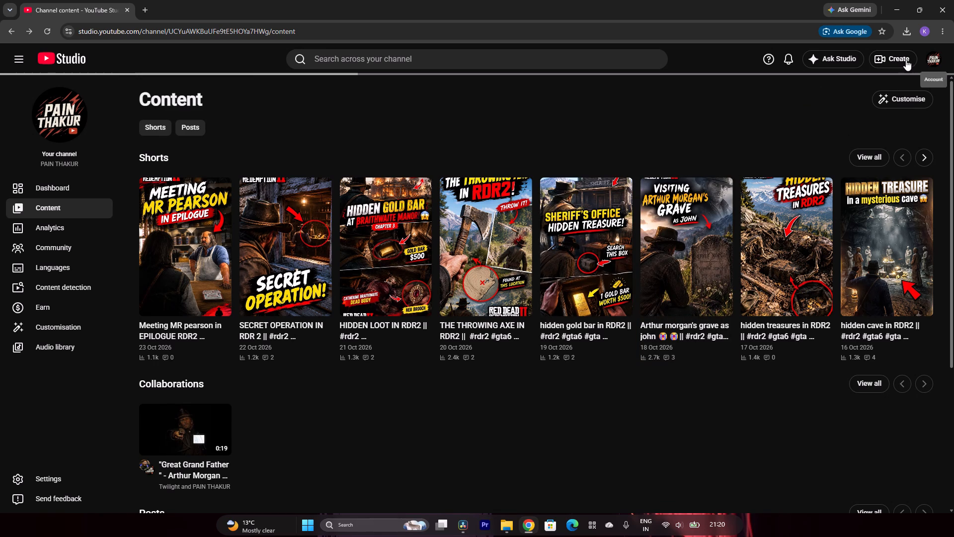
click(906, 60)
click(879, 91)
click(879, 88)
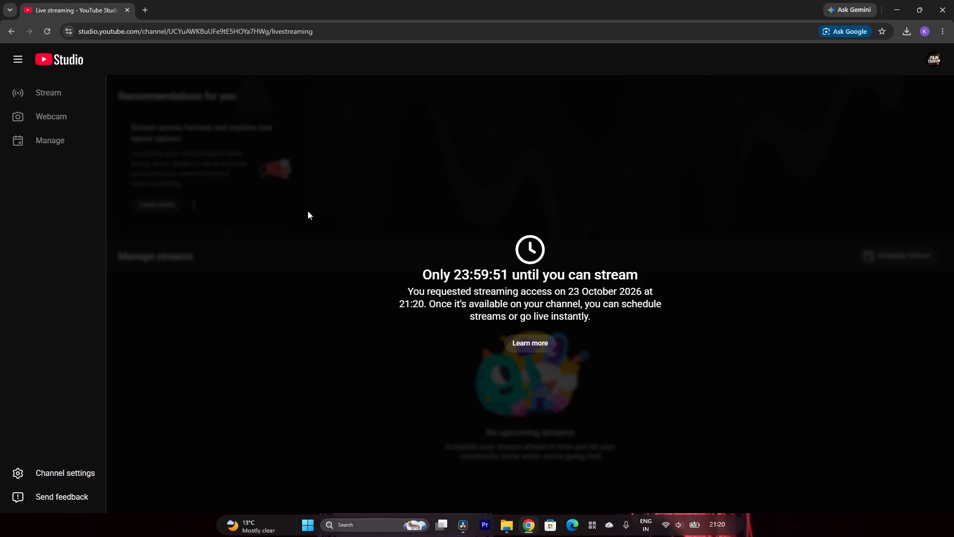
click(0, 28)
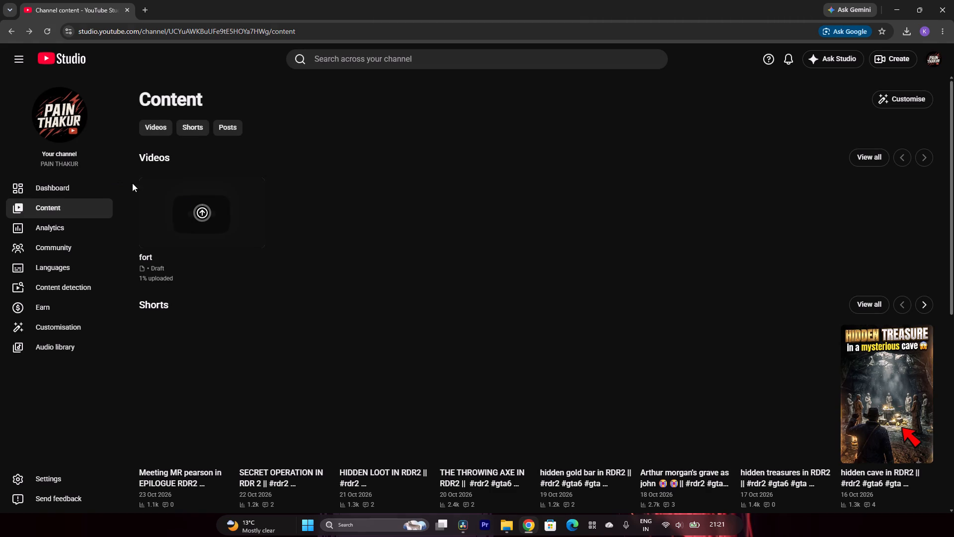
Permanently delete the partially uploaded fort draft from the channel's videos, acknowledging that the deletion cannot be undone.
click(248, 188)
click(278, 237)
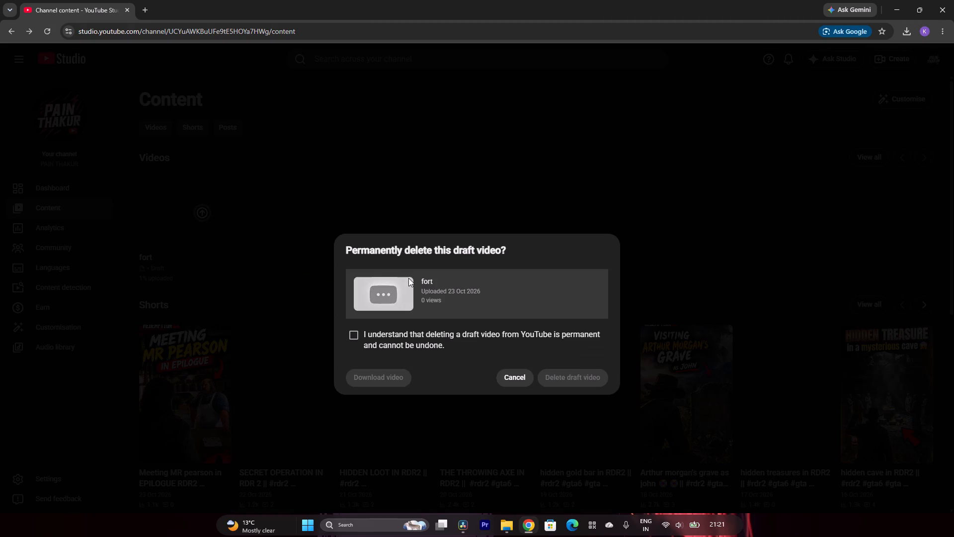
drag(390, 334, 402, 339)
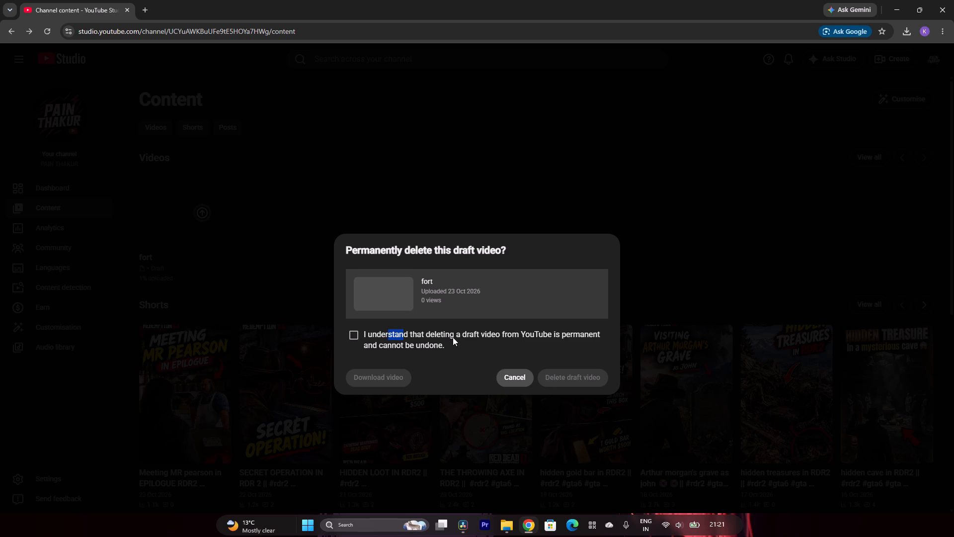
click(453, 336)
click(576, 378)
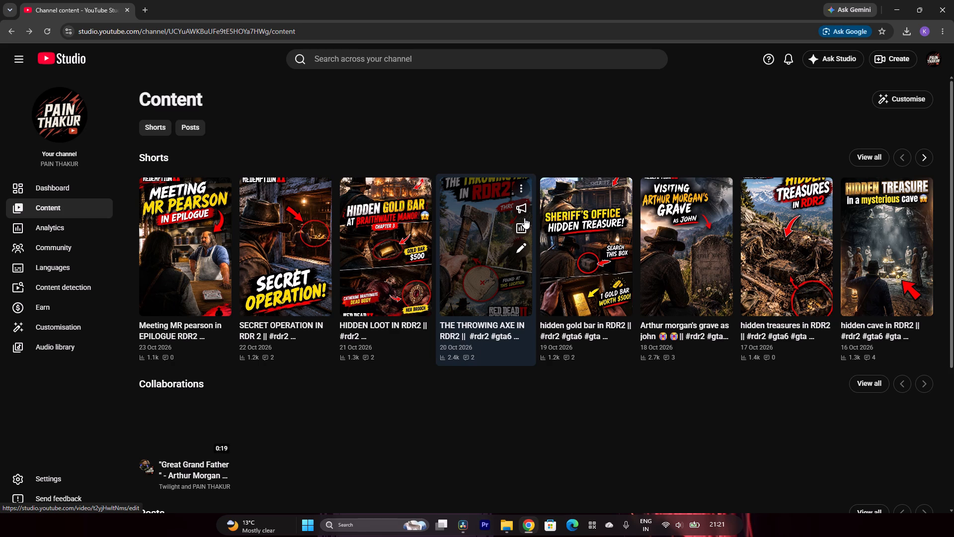
Create a new video upload with the fort file from the Videos folder and close the file chooser.
click(880, 56)
click(865, 79)
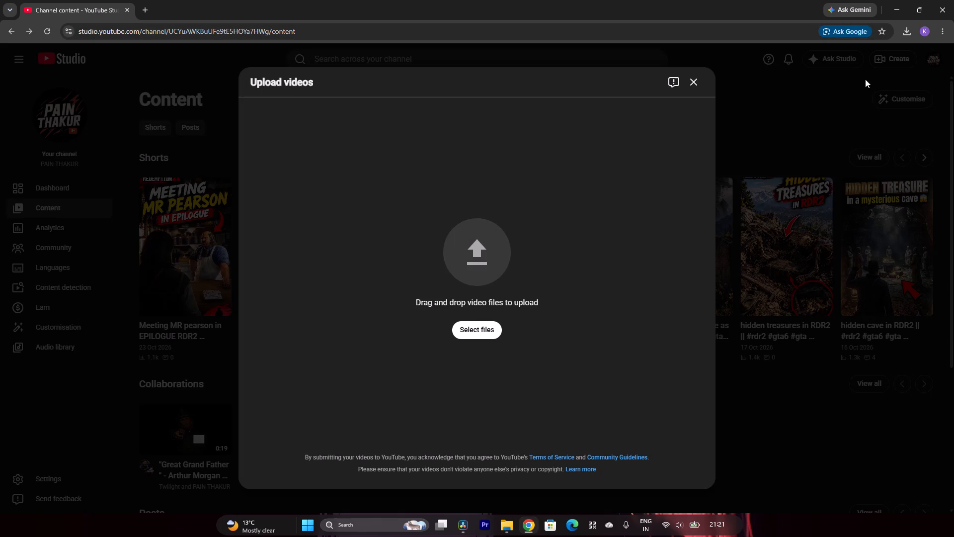
click(486, 330)
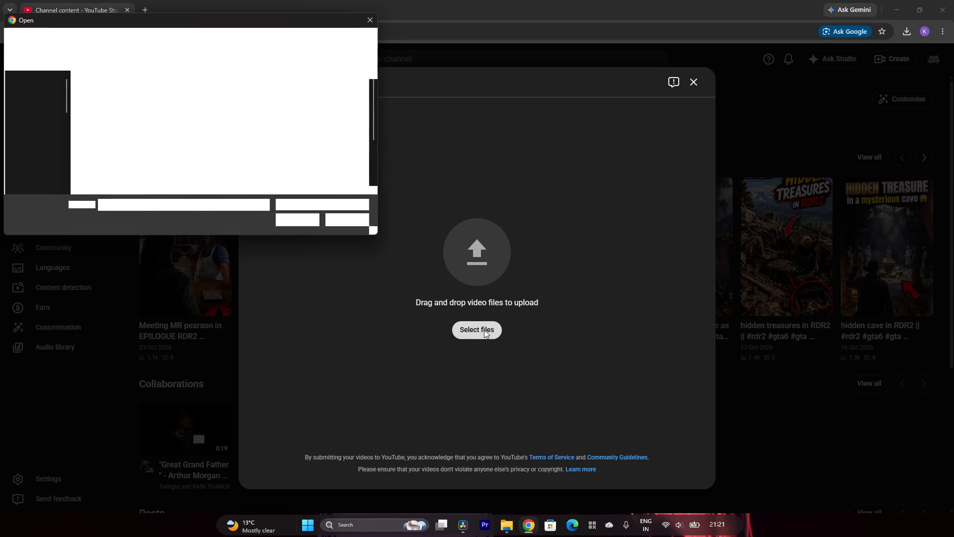
scroll(39, 176, down, 1)
double_click(26, 147)
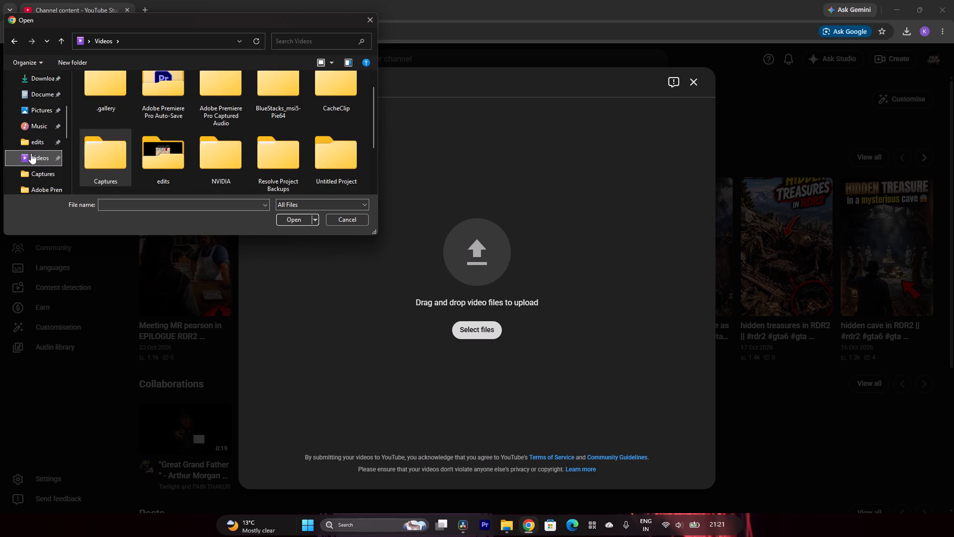
scroll(178, 150, down, 1)
drag(160, 163, 444, 290)
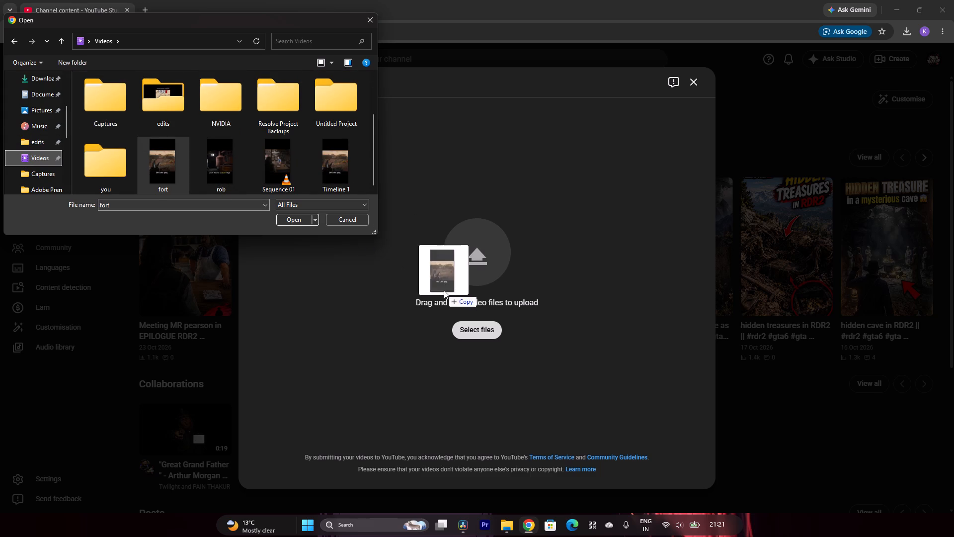
drag(444, 290, 444, 290)
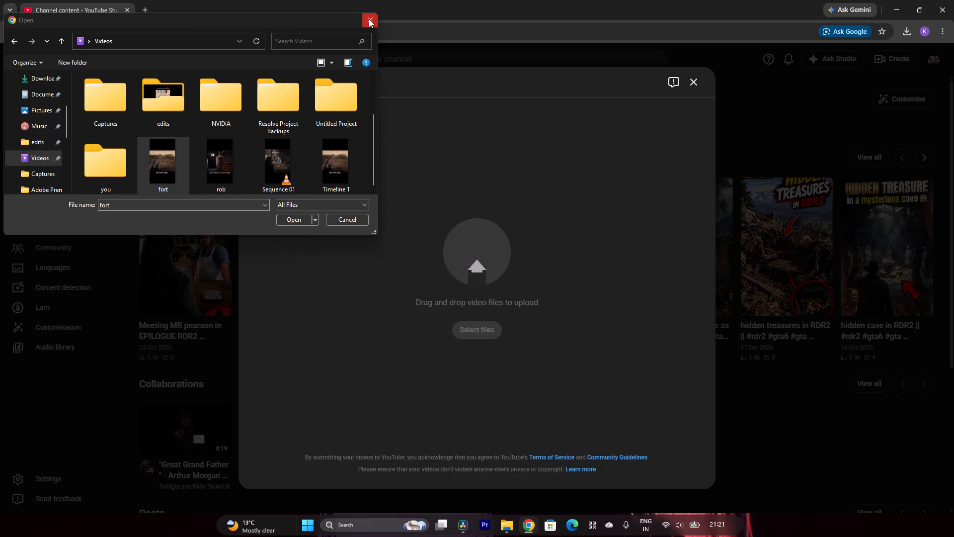
click(369, 19)
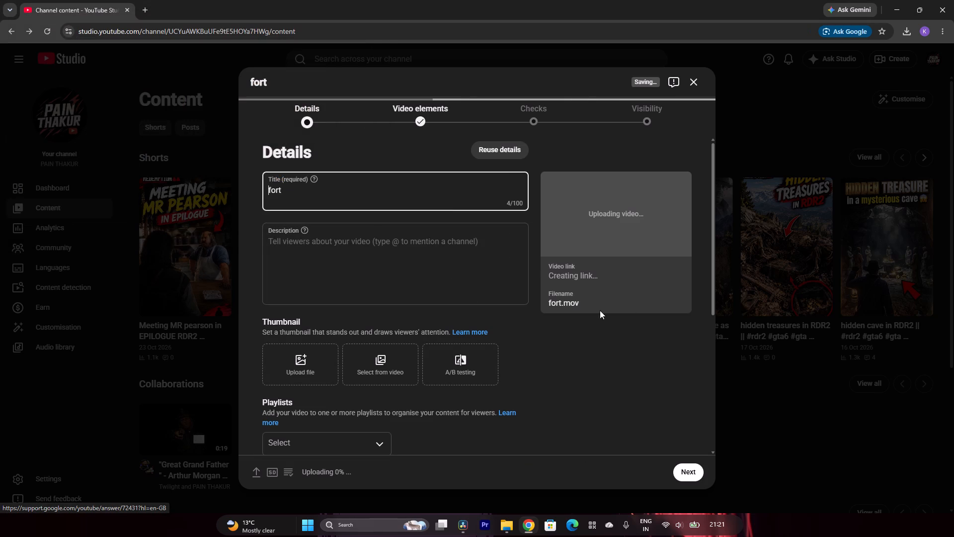
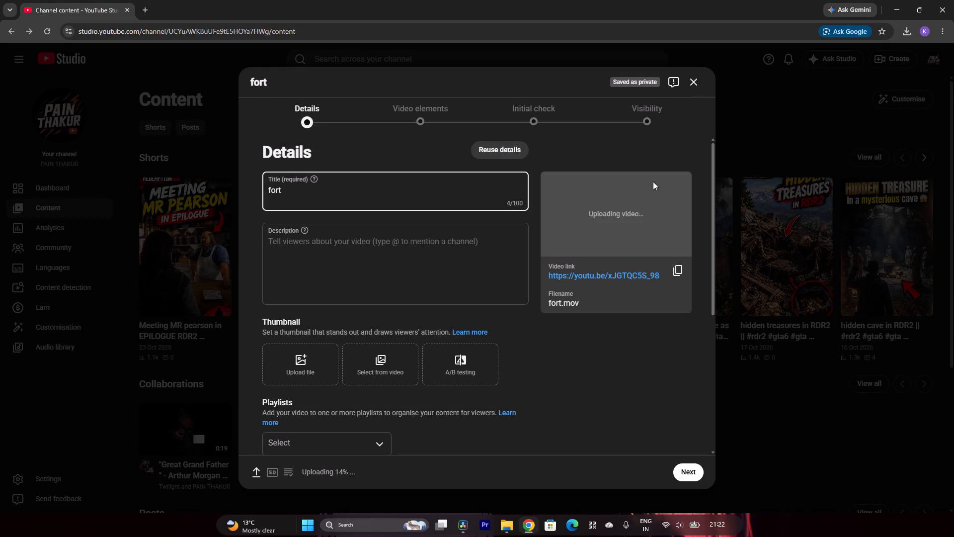
Cancel the in-progress fort.mov upload and dismiss its upload status.
click(698, 81)
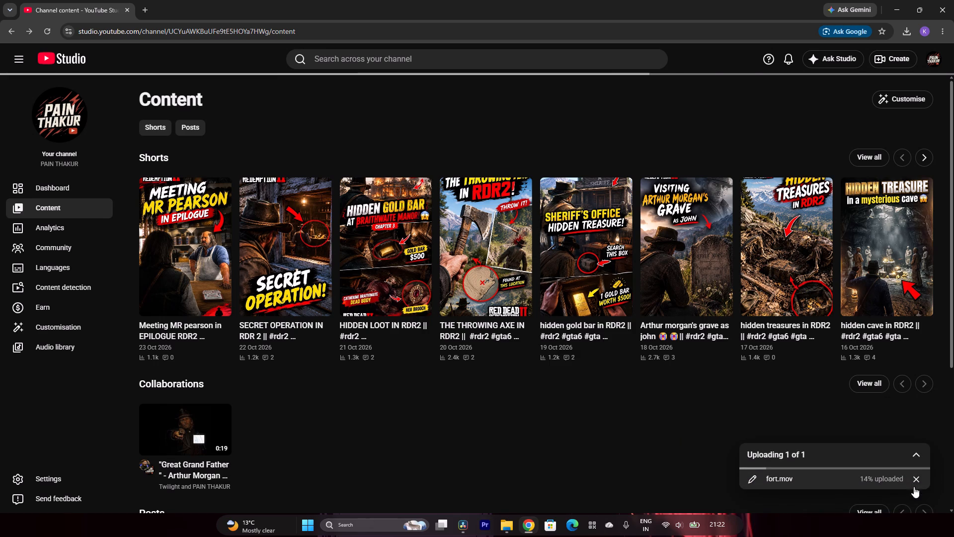
click(914, 480)
click(553, 314)
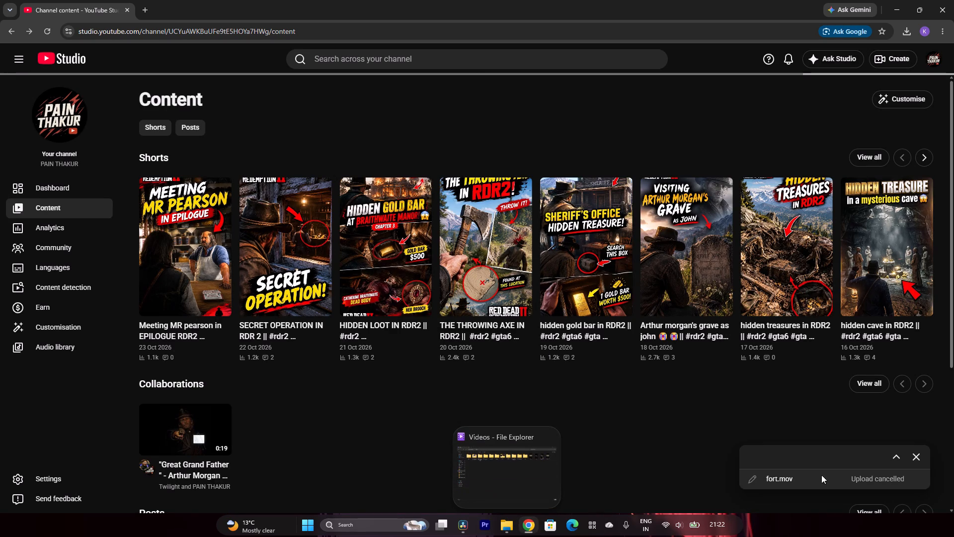
click(924, 459)
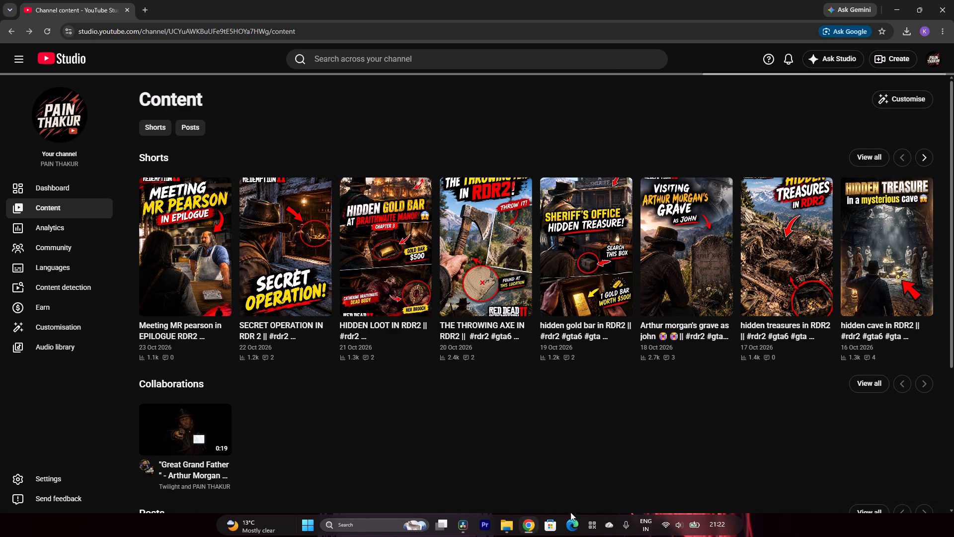
Switch to File Explorer and check the fort video's frame width and height in its file properties, closing them when done.
click(512, 525)
right_click(718, 96)
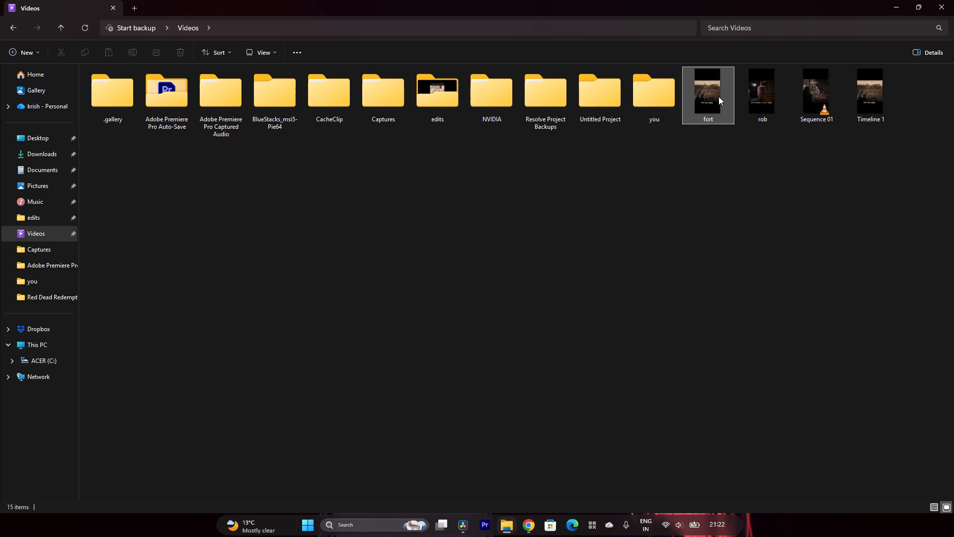
click(790, 249)
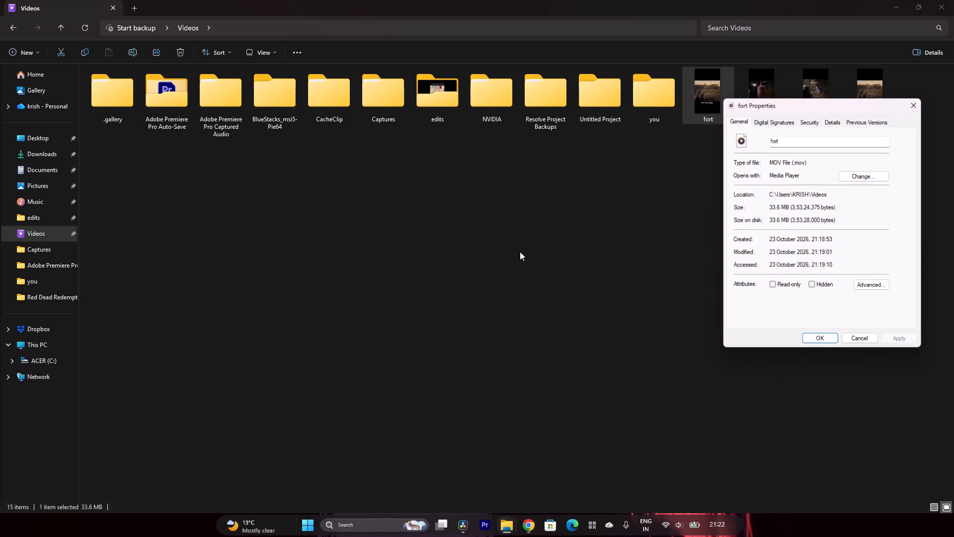
click(837, 123)
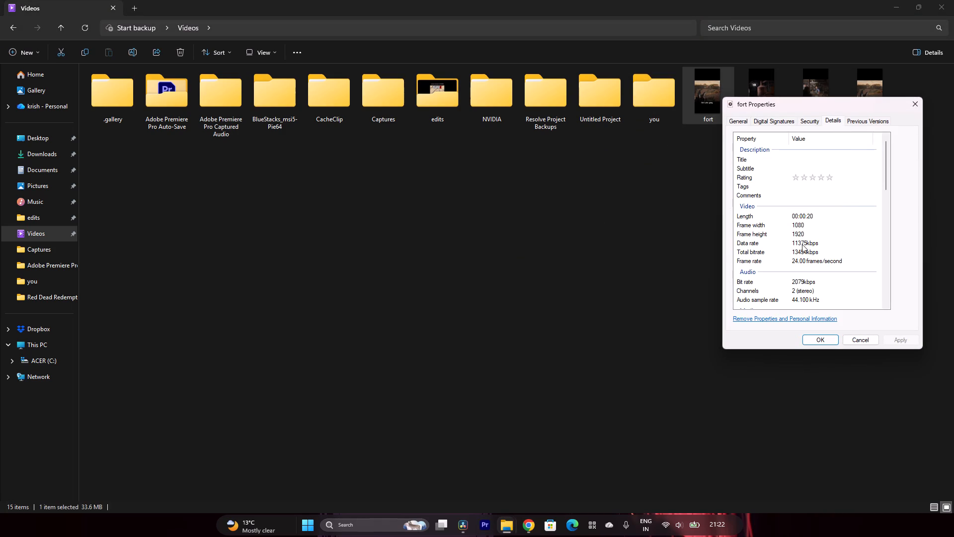
click(800, 227)
click(808, 228)
click(811, 226)
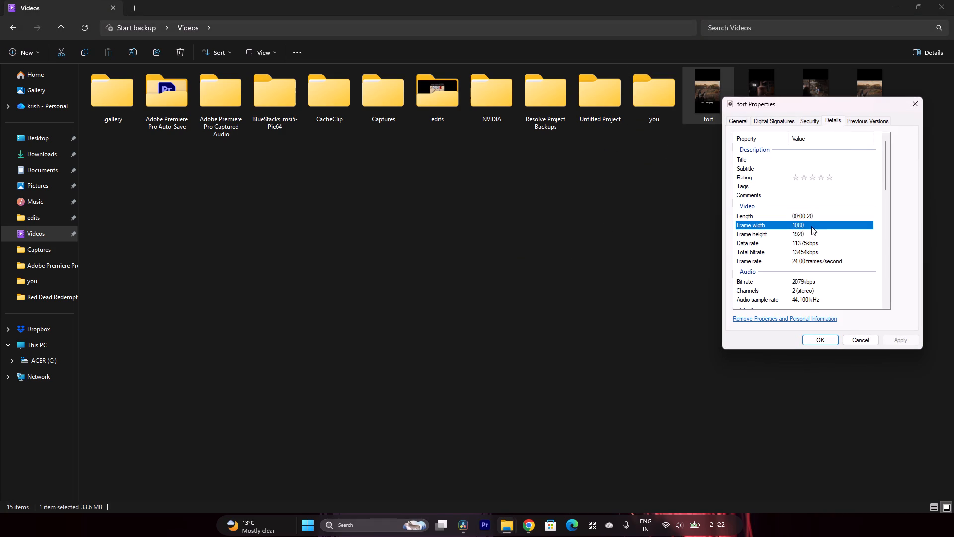
click(816, 336)
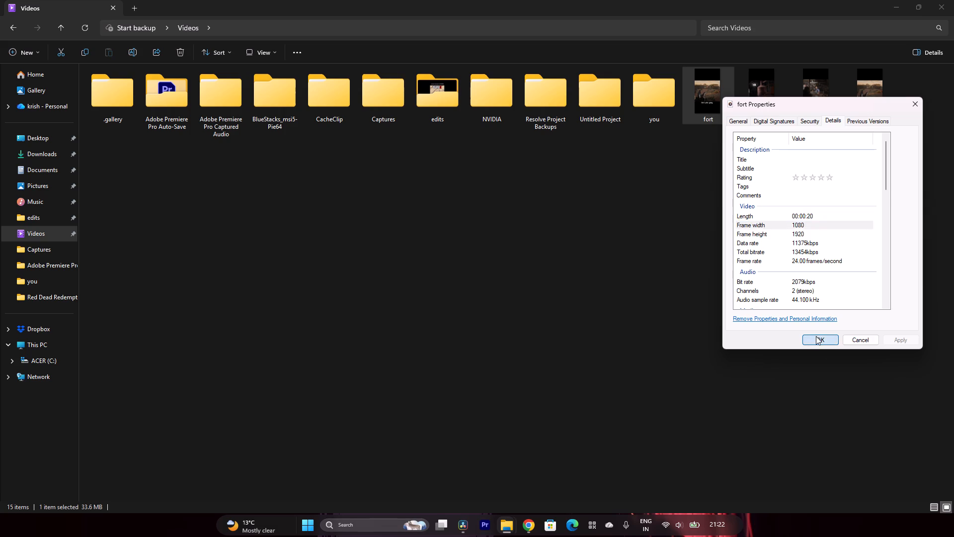
click(727, 218)
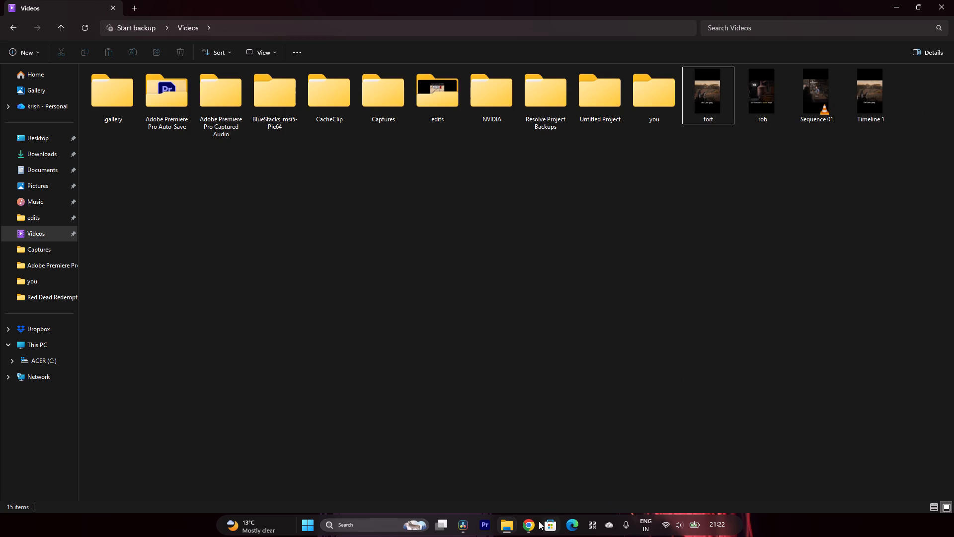
Switch back to YouTube Studio in Chrome and create a new video upload with the fort file from the Videos folder.
click(531, 524)
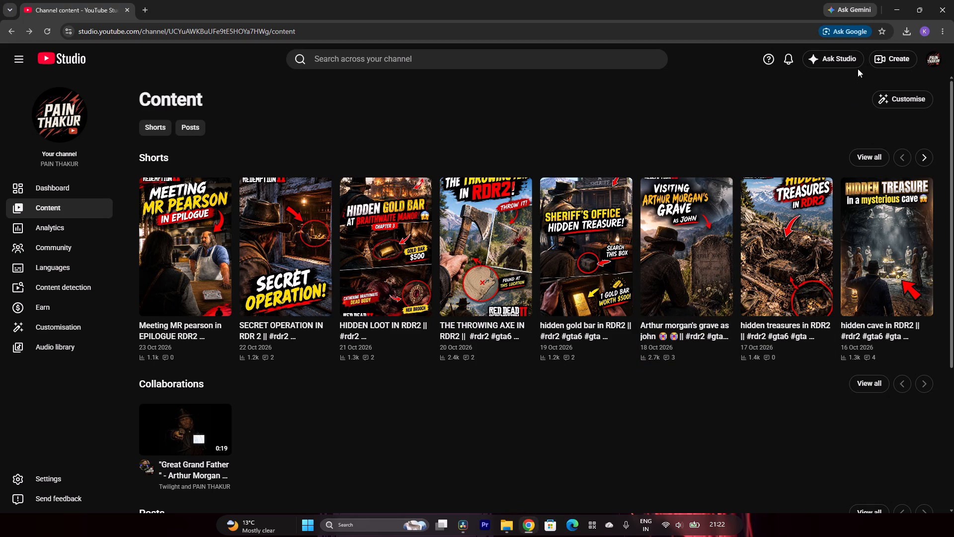
click(879, 58)
click(875, 81)
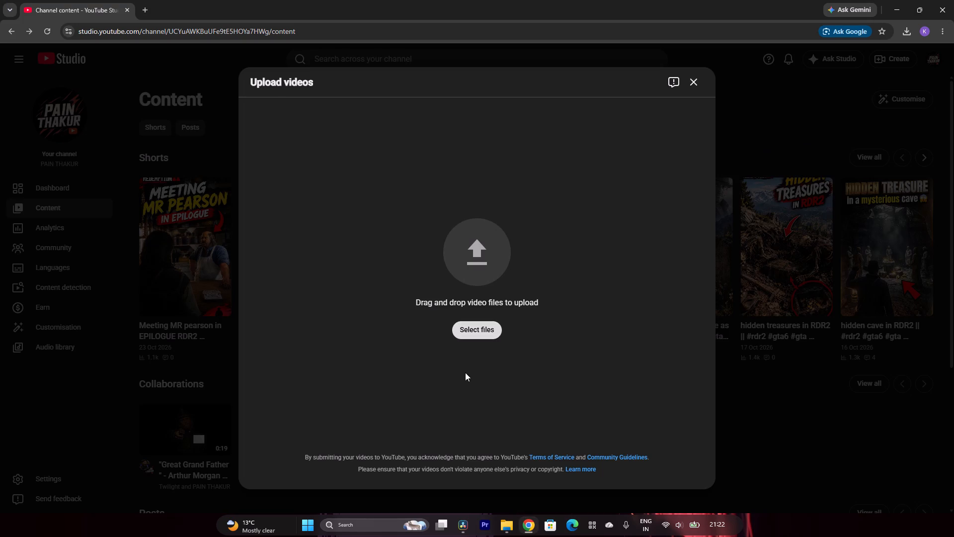
click(484, 340)
click(484, 334)
drag(452, 312, 453, 317)
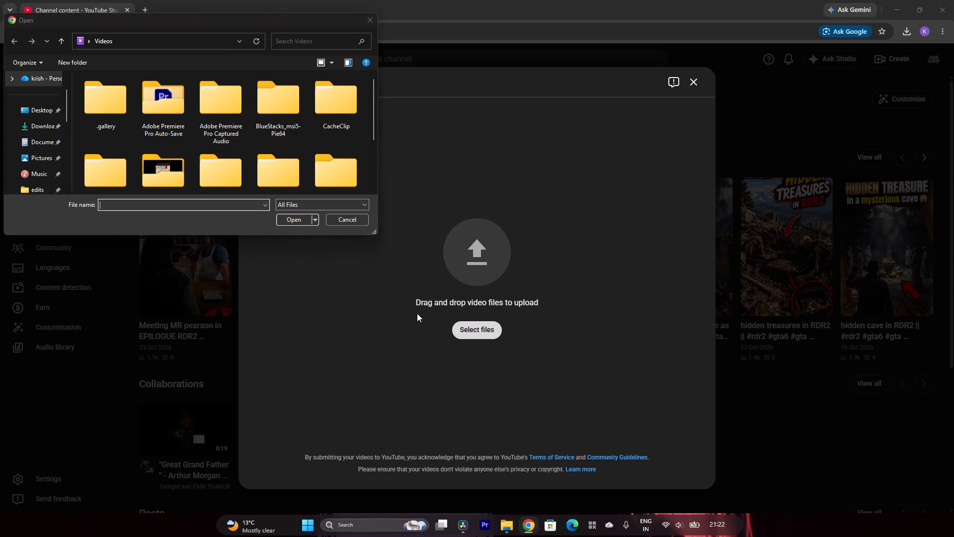
scroll(34, 181, down, 2)
click(42, 112)
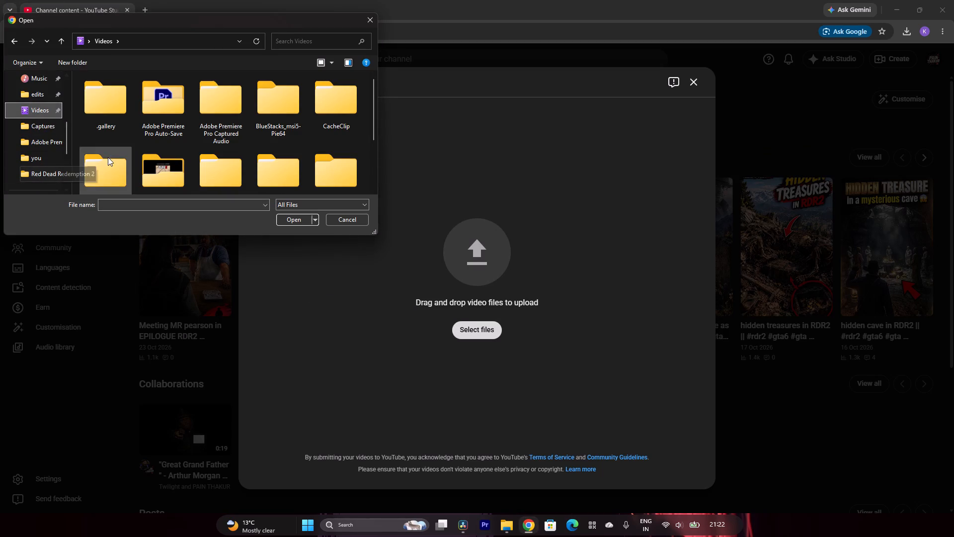
triple_click(33, 112)
click(44, 107)
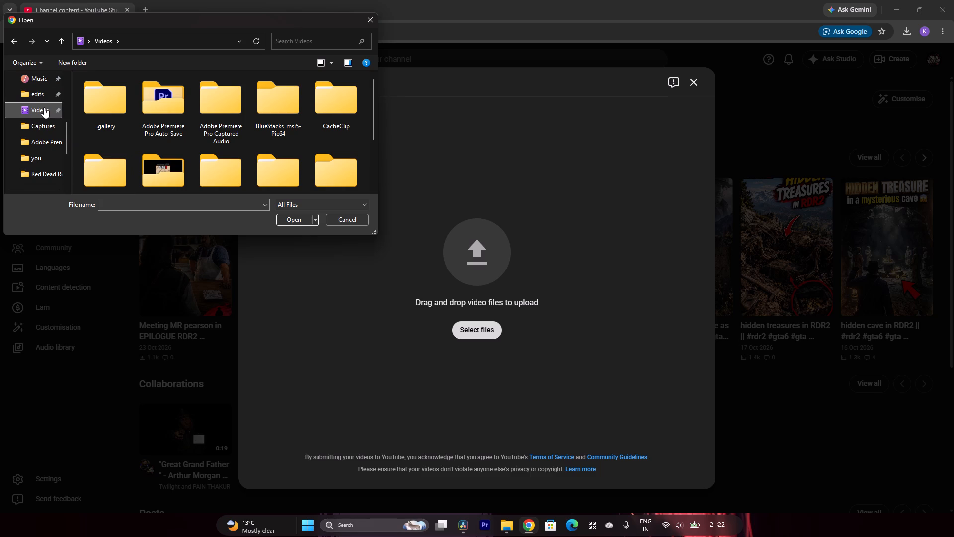
right_click(44, 107)
click(44, 107)
drag(401, 139, 401, 138)
drag(401, 138, 379, 141)
click(28, 108)
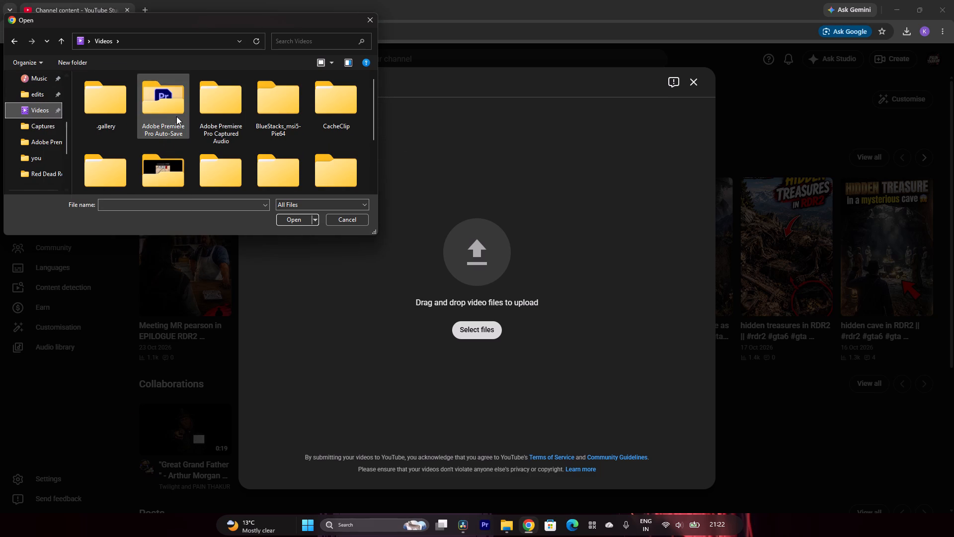
scroll(177, 116, down, 4)
click(160, 170)
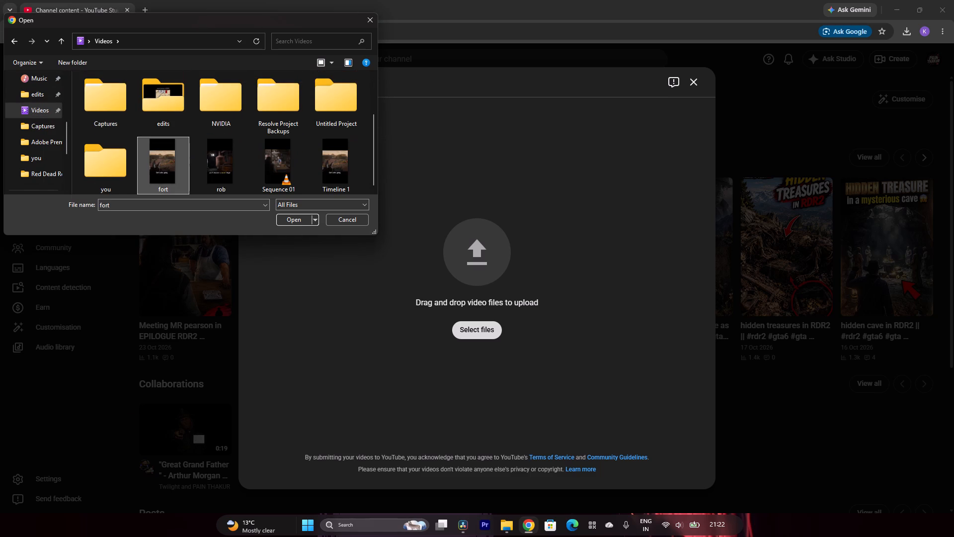
click(294, 220)
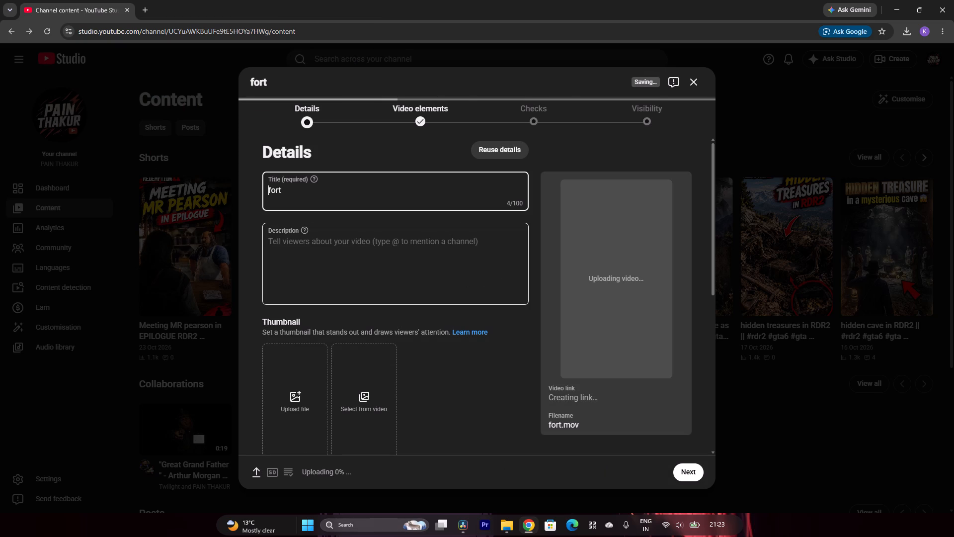
Replace the video's default title with "gang hide out in RDR2 ||".
click(307, 193)
key(BackSpace)
key(BackSpace)
key(BackSpace)
key(BackSpace)
key(BackSpace)
key(BackSpace)
key(BackSpace)
key(BackSpace)
key(BackSpace)
key(BackSpace)
key(BackSpace)
key(BackSpace)
key(BackSpace)
key(BackSpace)
key(BackSpace)
key(BackSpace)
key(BackSpace)
key(BackSpace)
key(BackSpace)
key(BackSpace)
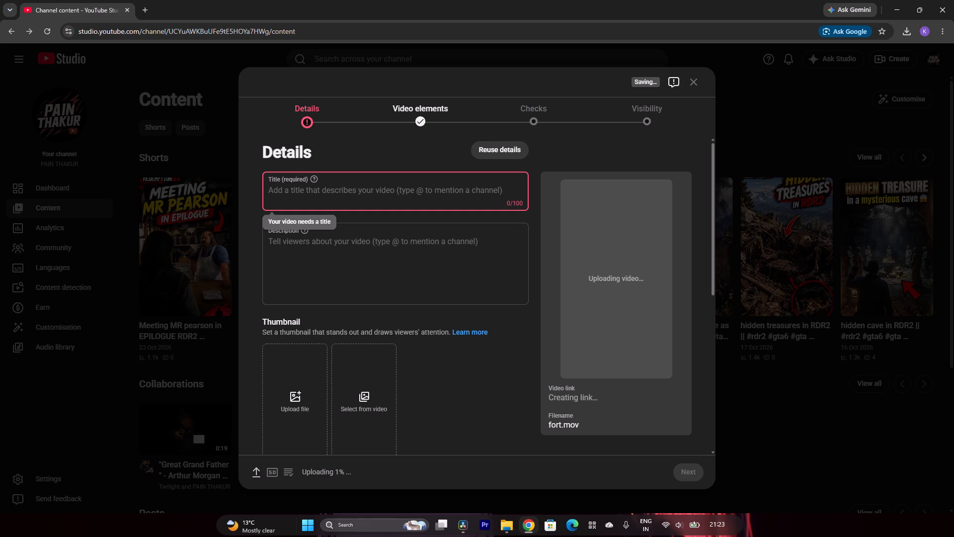
key(h)
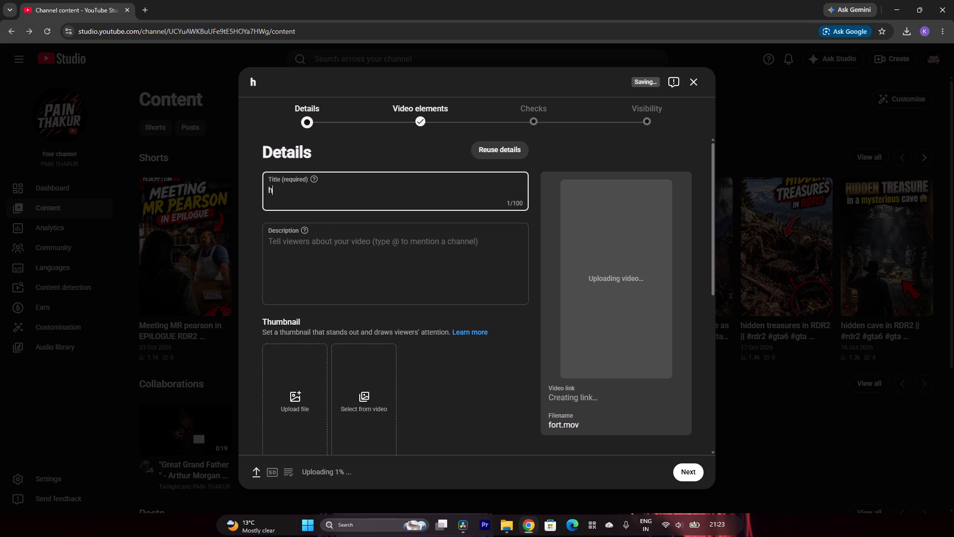
key(BackSpace)
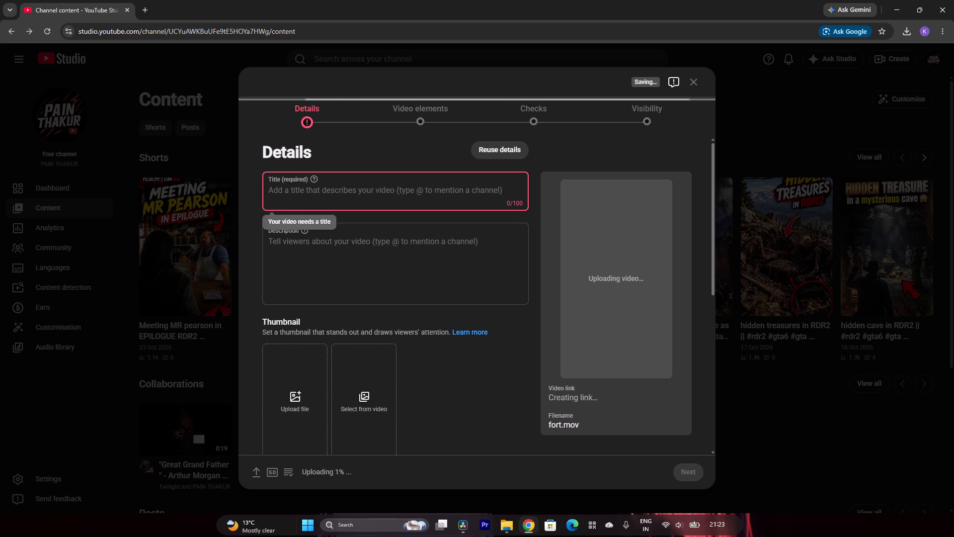
text(gang hide)
key(space)
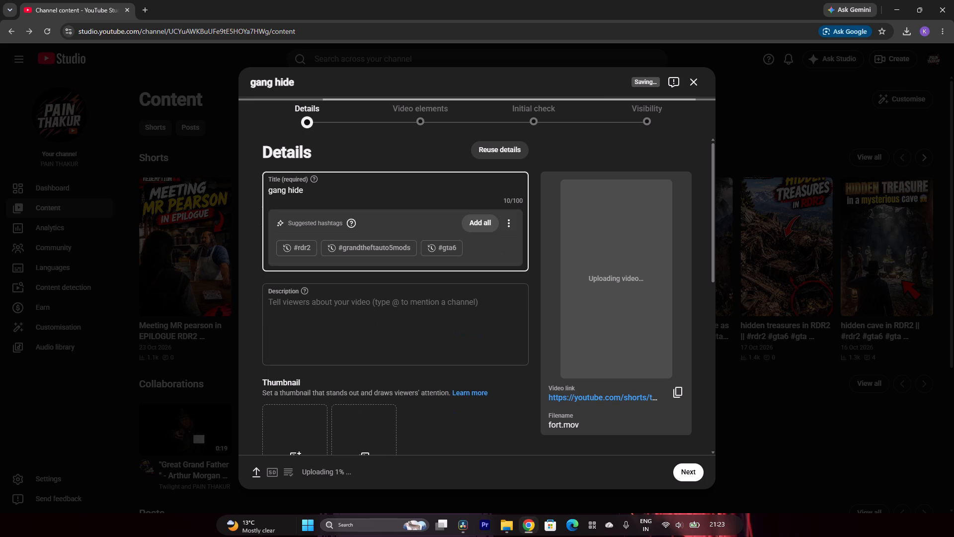
text(out)
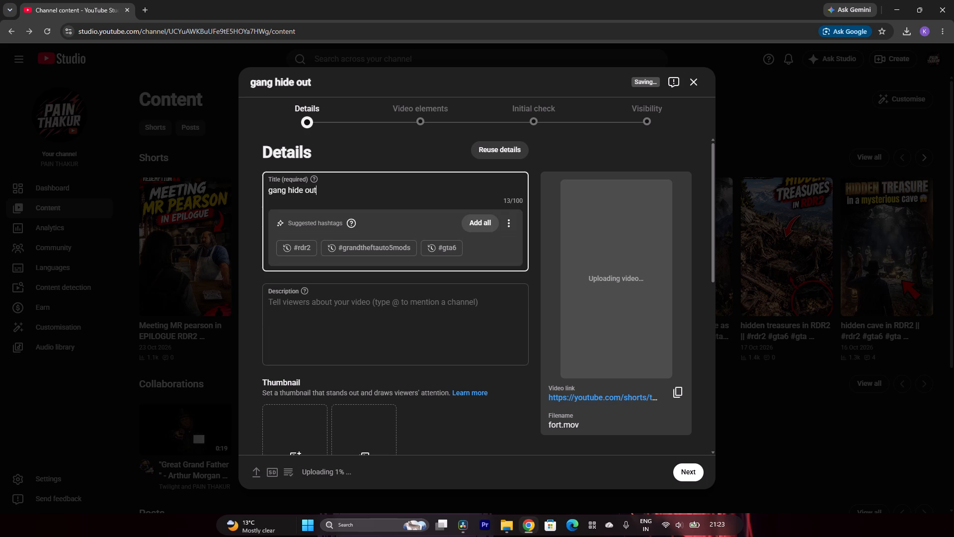
key(space)
text(in)
key(space)
text(RDR@)
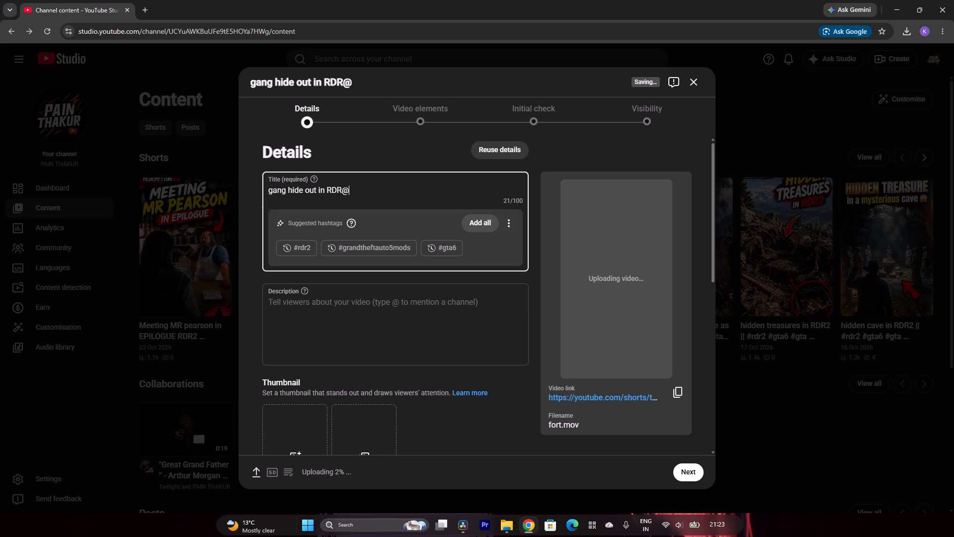
key(shift+BackSpace)
key(2)
key(space)
text(||)
key(space)
Append the suggested hashtags #rdr2, #gta6, #rdr2gameplay, #reddeadredemption, #arthurmorgan, #gaming and #gta5 to the title.
click(300, 243)
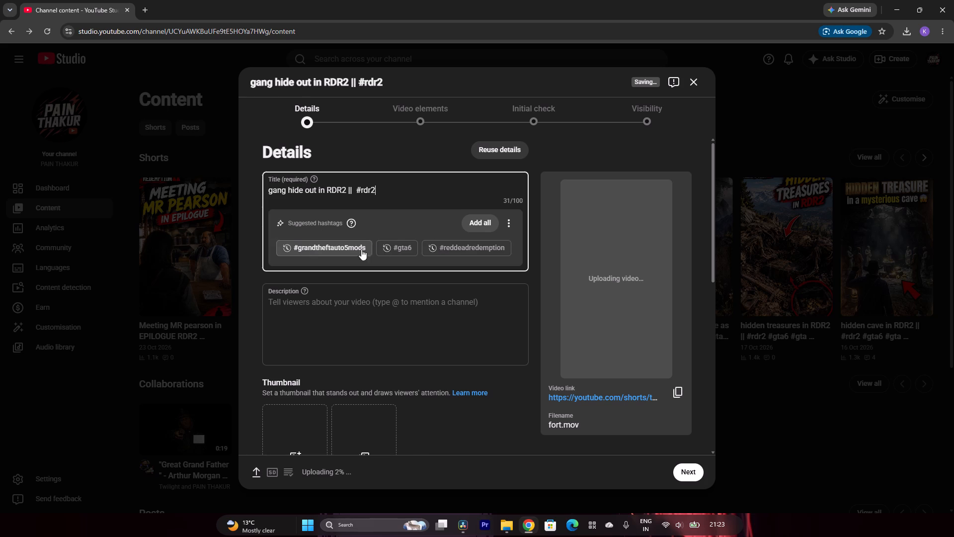
click(409, 250)
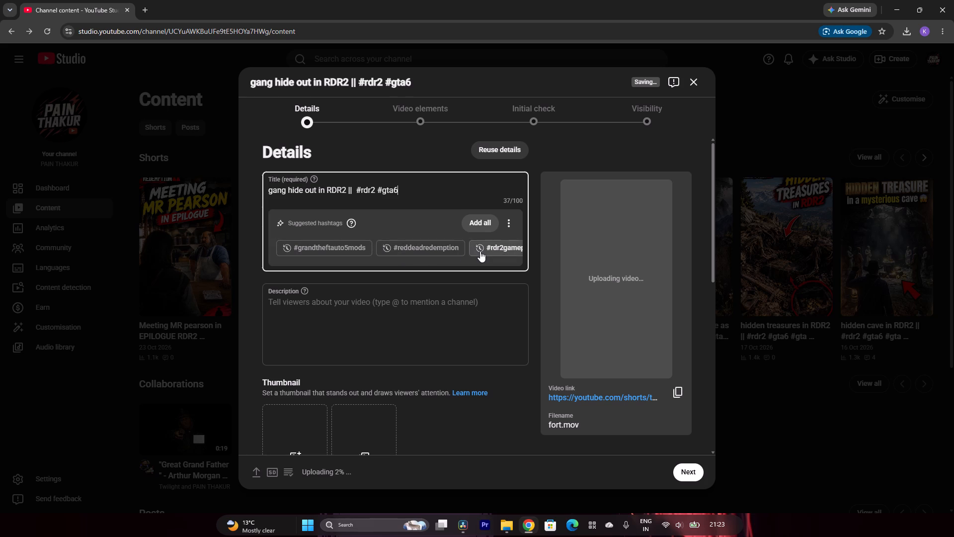
click(503, 250)
click(429, 247)
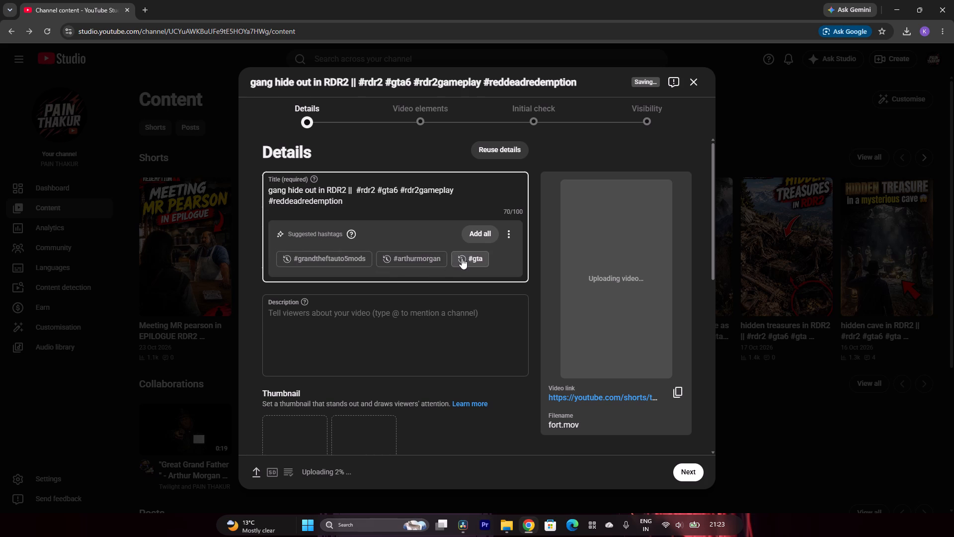
click(433, 261)
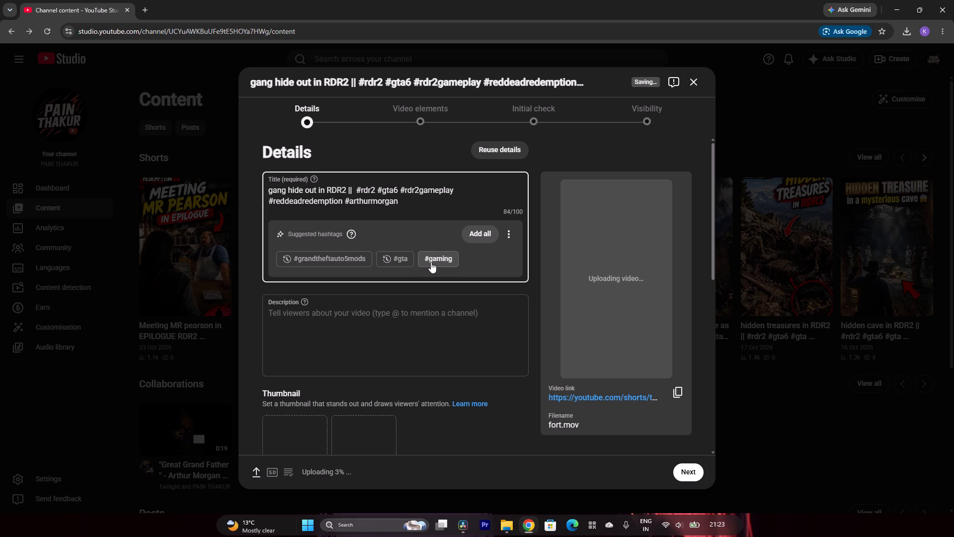
click(433, 262)
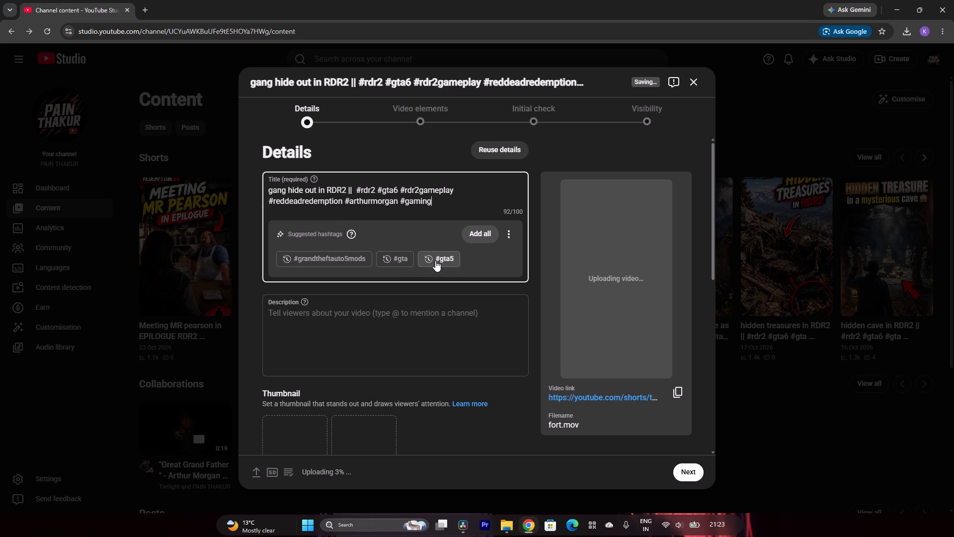
click(436, 261)
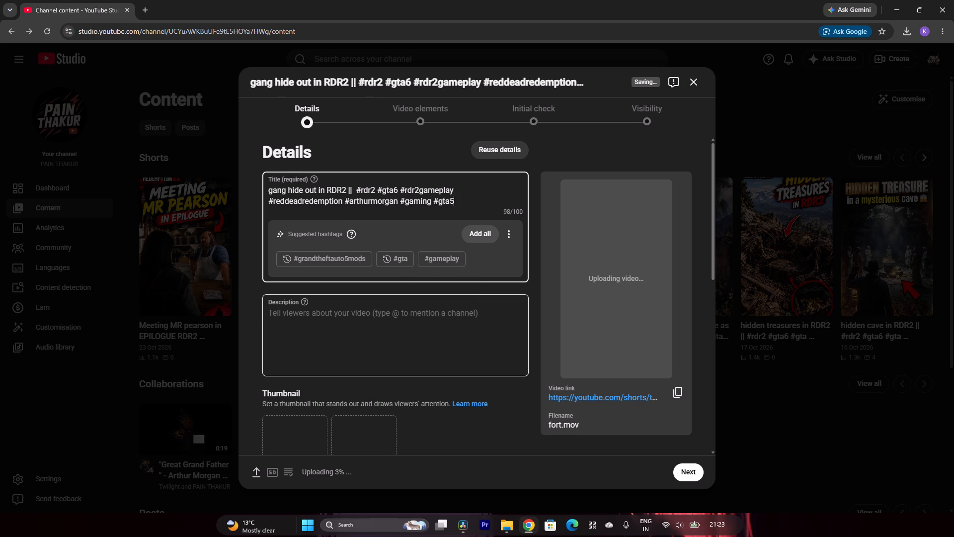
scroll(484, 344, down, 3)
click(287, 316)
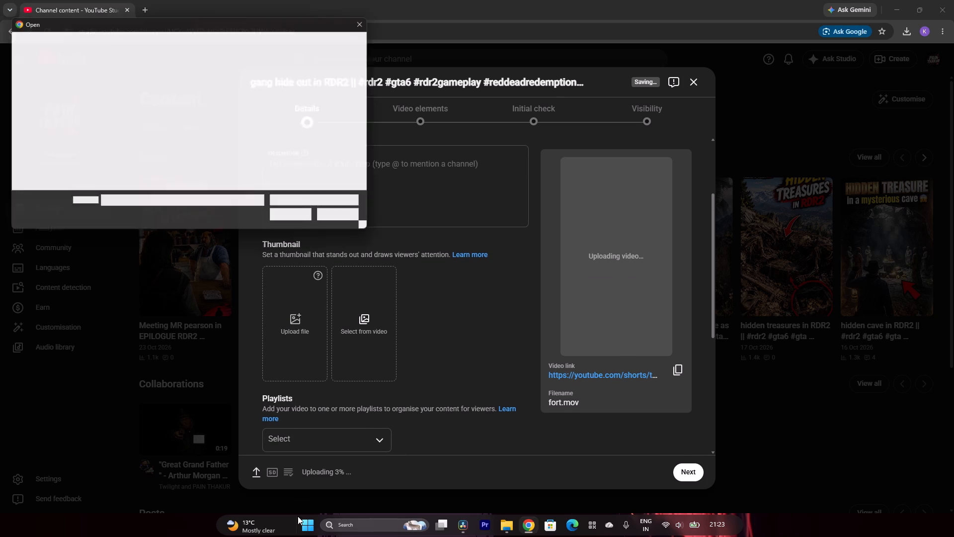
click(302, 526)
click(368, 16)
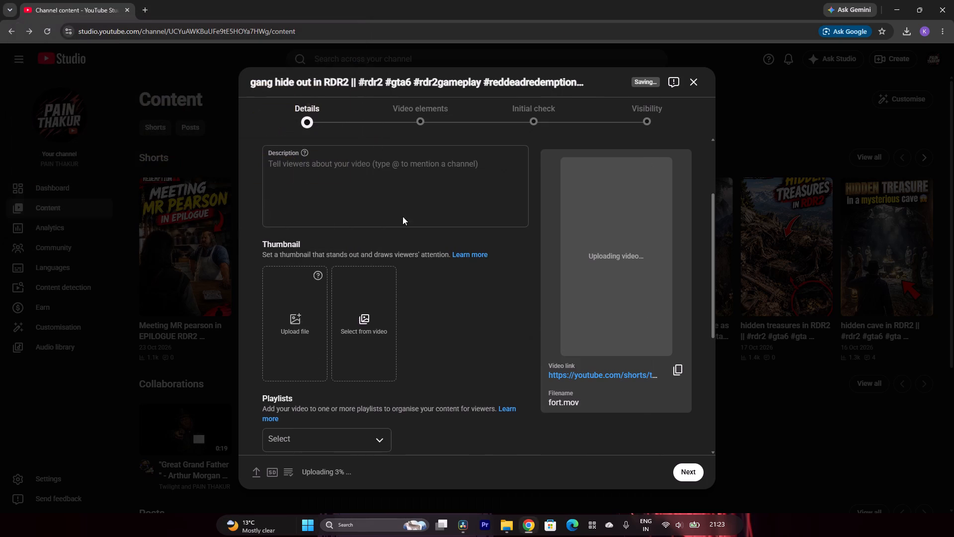
Open WhatsApp.
click(302, 519)
click(405, 310)
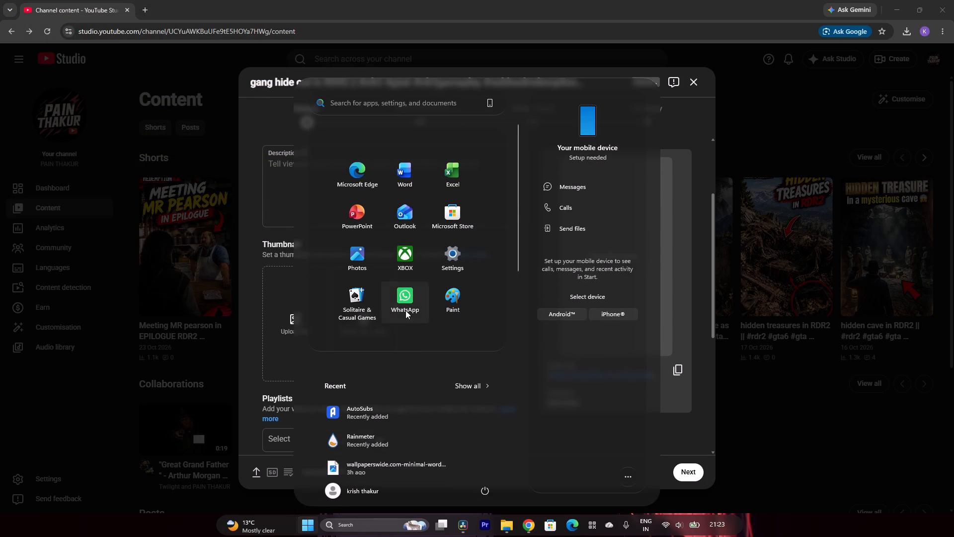
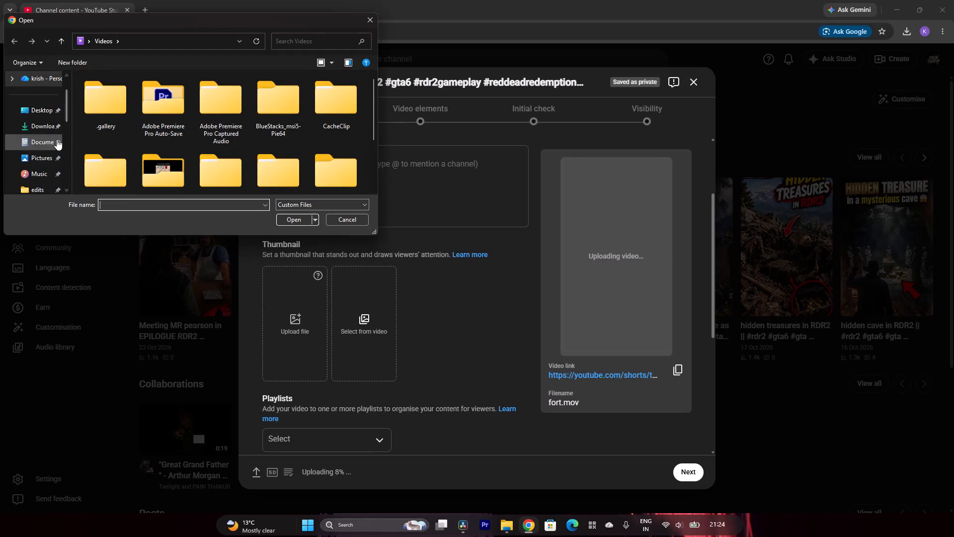
Upload the "Del Lobo Gang Fort" image from the Downloads folder as the video's thumbnail.
click(42, 119)
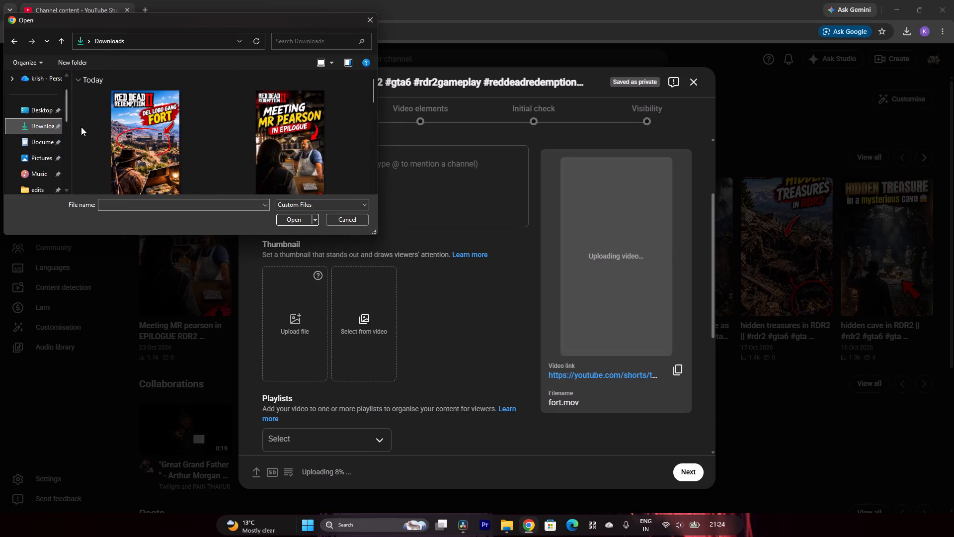
drag(99, 130, 108, 136)
click(288, 214)
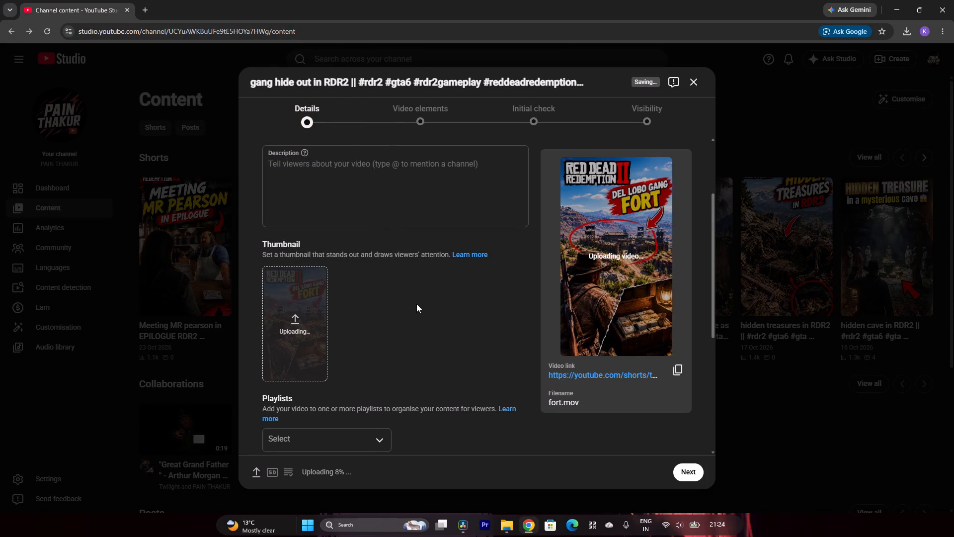
Set the video's audience to "No, it's not Made for Kids" and review the entered details.
scroll(416, 304, down, 4)
click(305, 404)
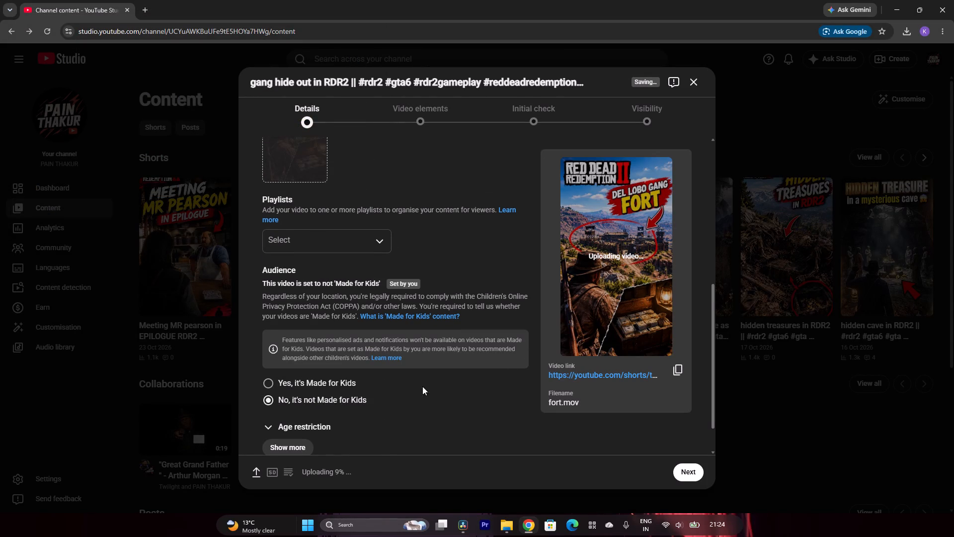
scroll(512, 354, down, 4)
scroll(518, 356, up, 9)
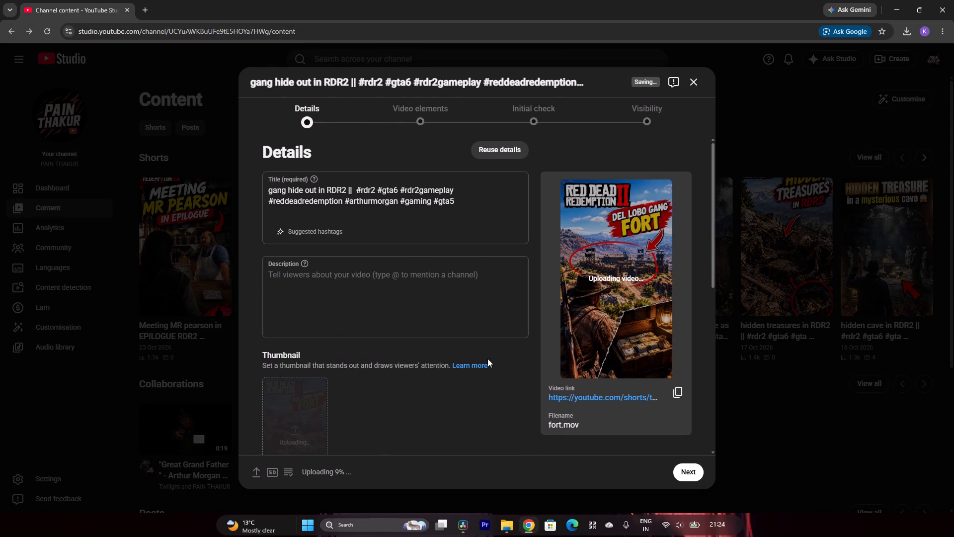
Proceed to the video elements and add the "Meeting MR pearson in EPILOGUE RDR2" Short as the related video.
click(683, 477)
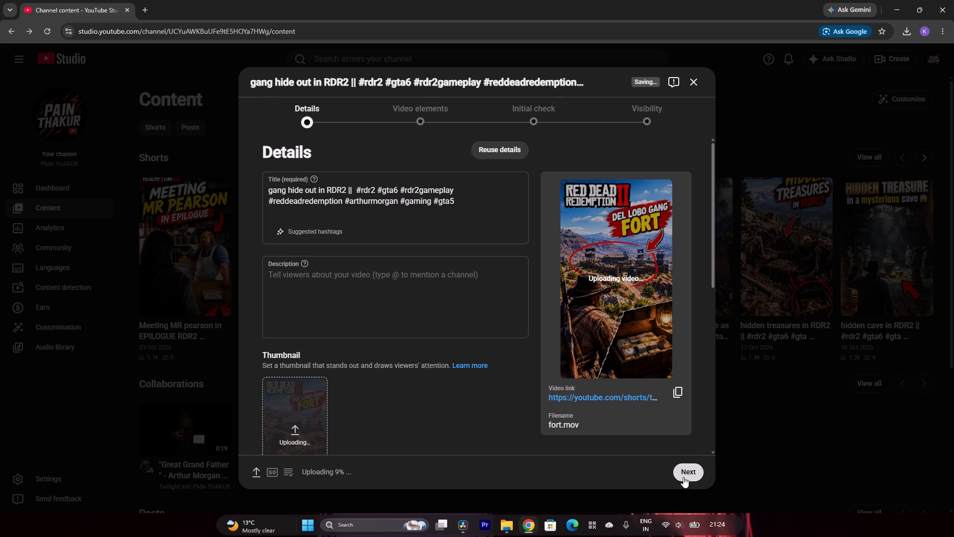
click(664, 212)
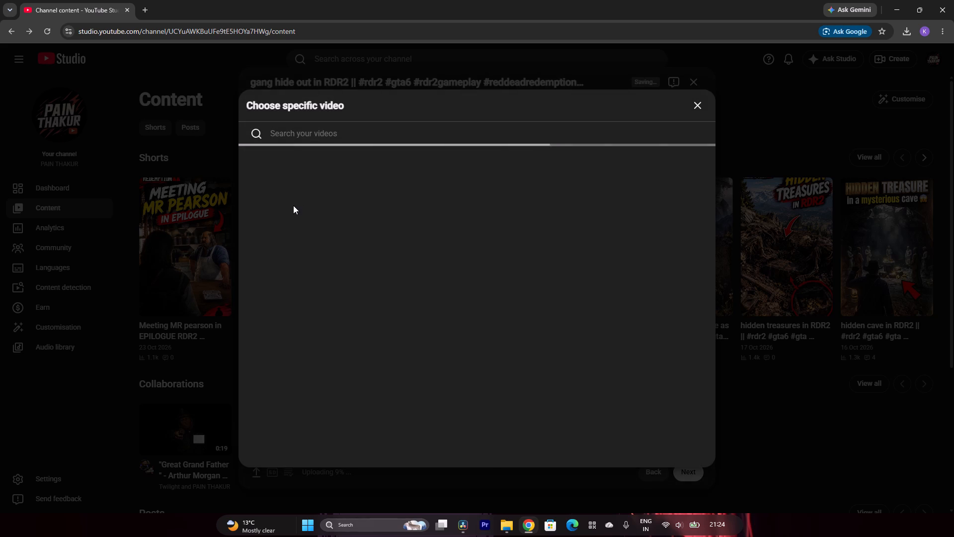
click(273, 174)
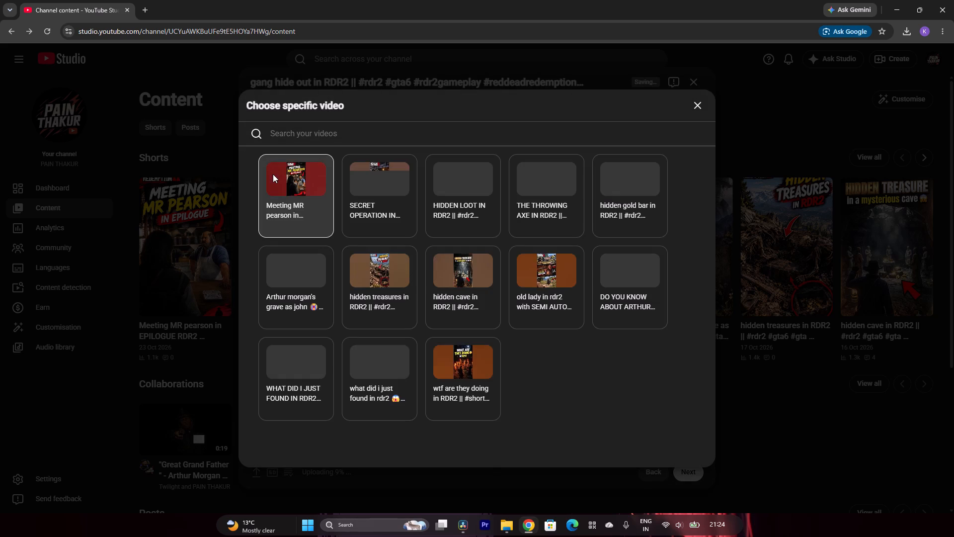
Continue past the initial check, set the visibility to Unlisted, and save the video, choosing to publish it anyway.
click(683, 471)
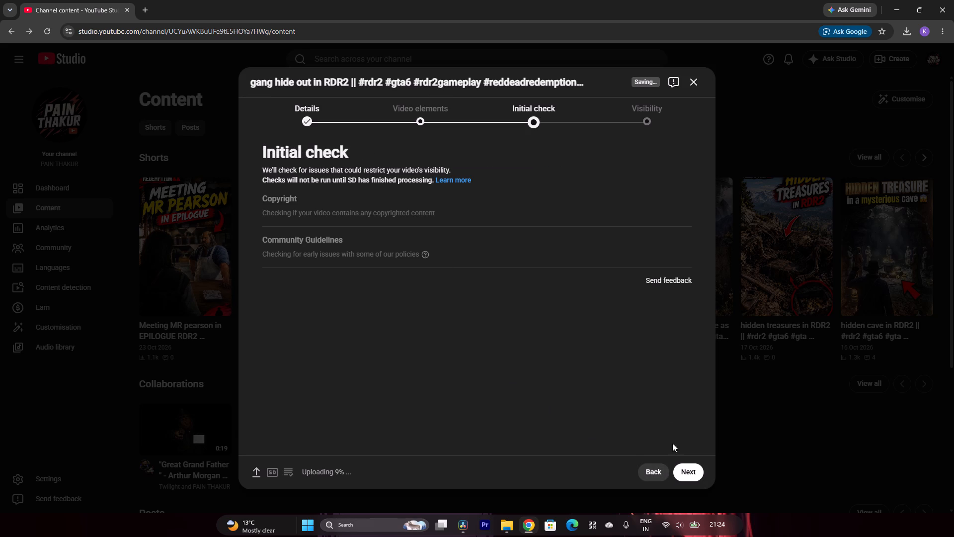
click(698, 483)
click(696, 478)
click(333, 248)
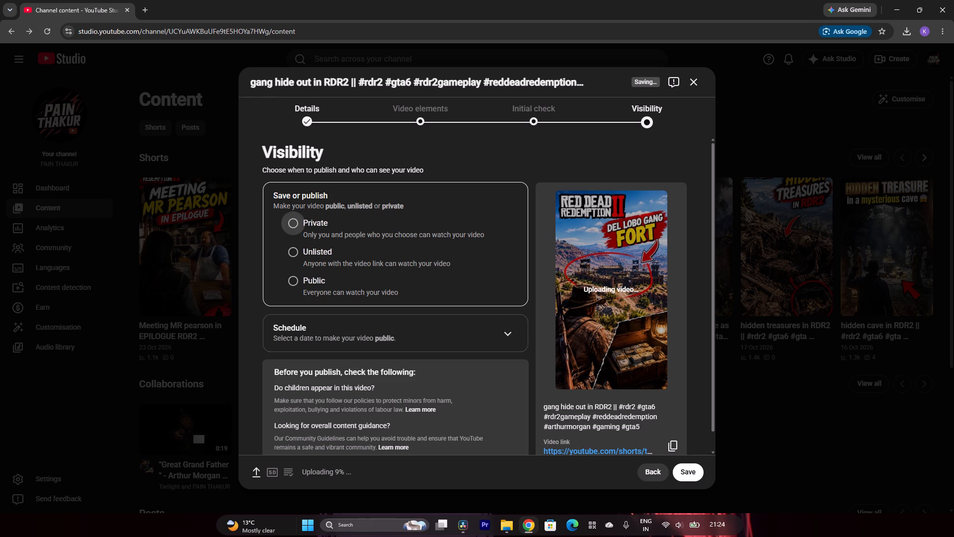
click(328, 255)
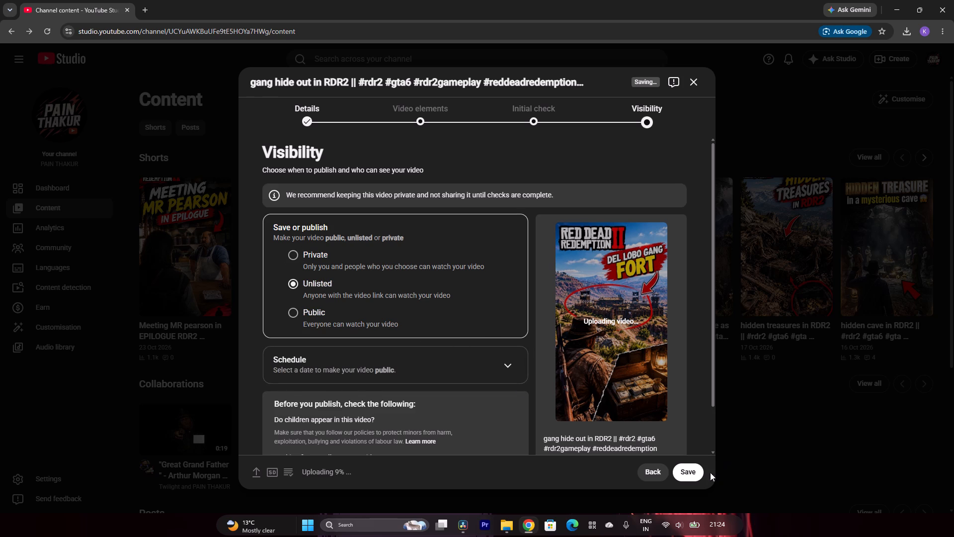
click(701, 472)
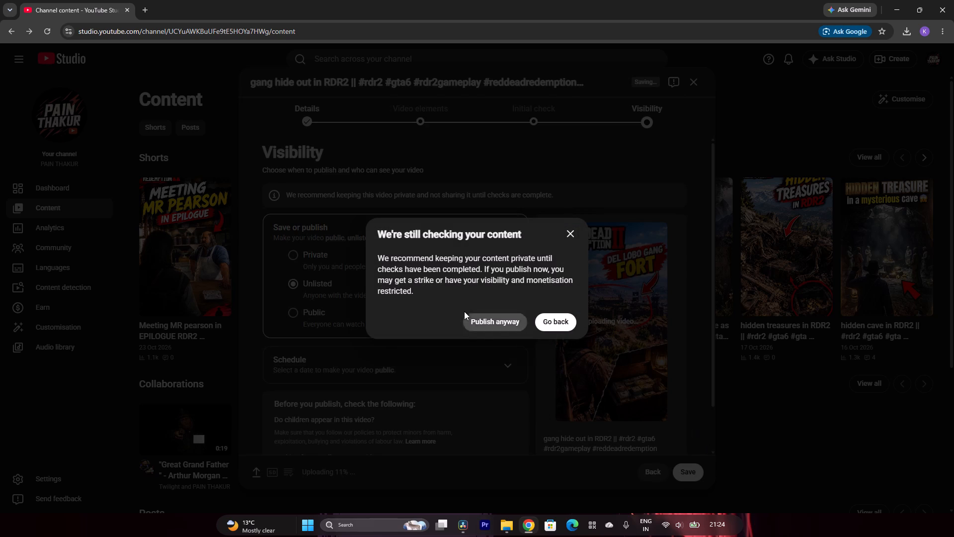
click(481, 322)
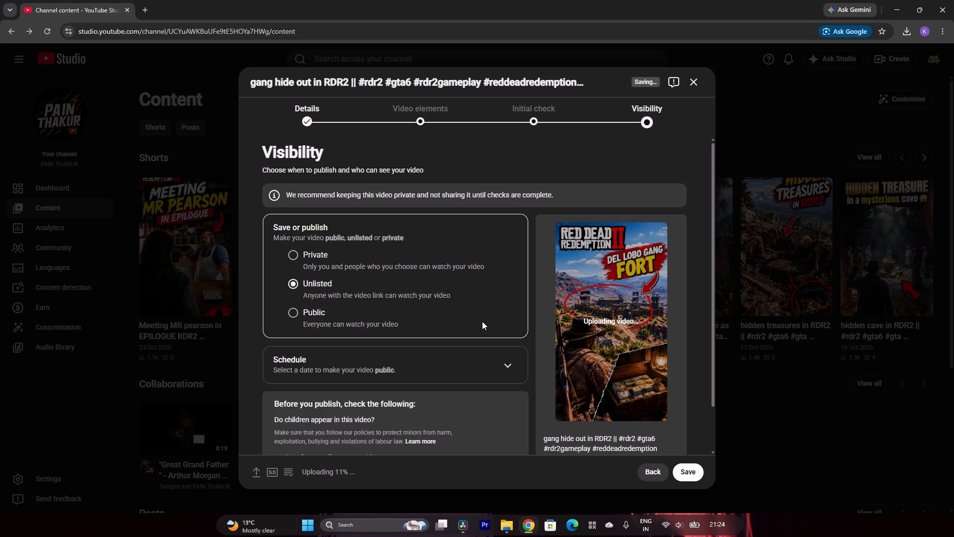
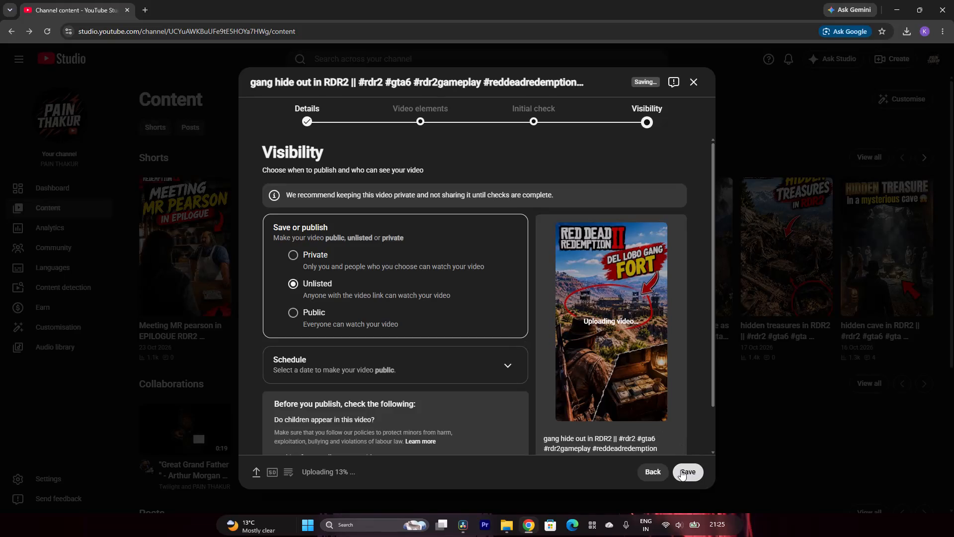
Save the Short as Unlisted, choosing to publish it anyway, and dismiss the video uploading notice.
click(679, 470)
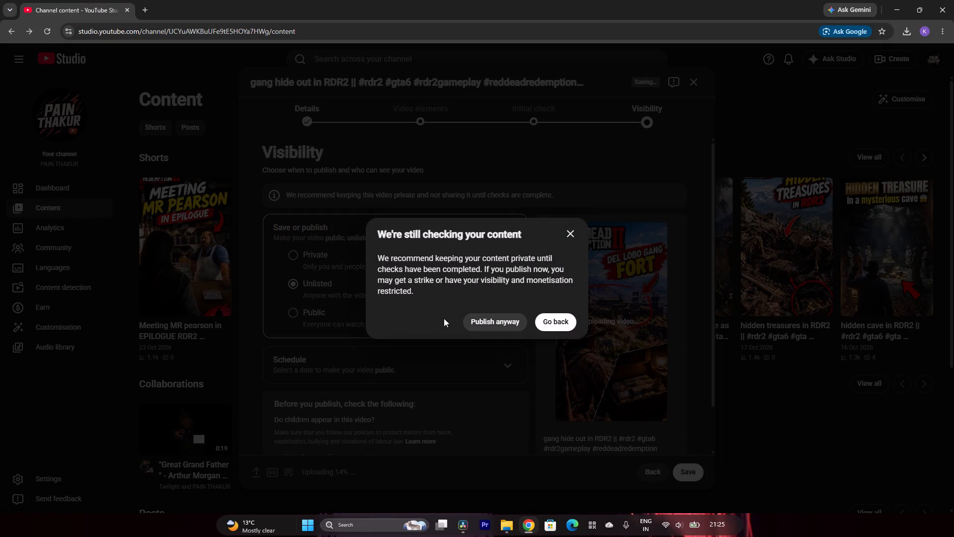
click(515, 318)
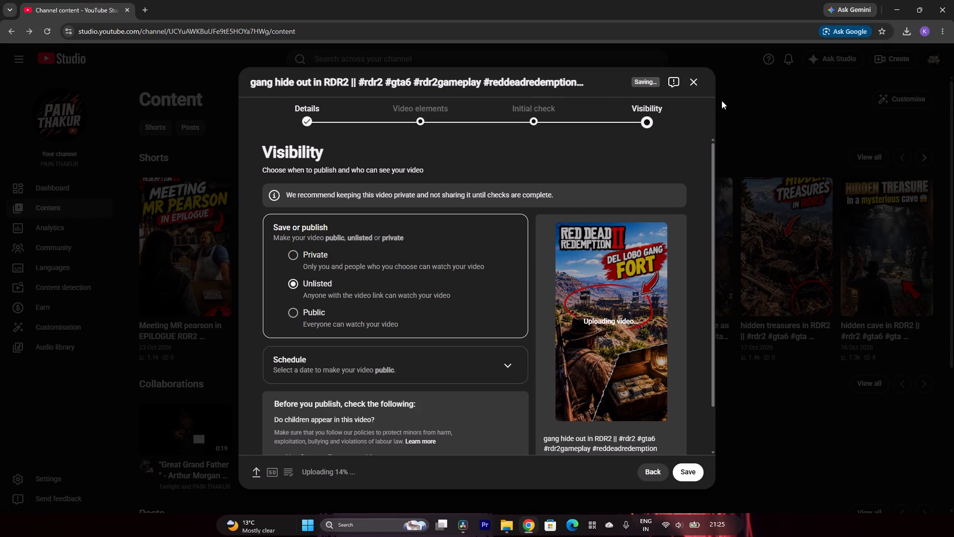
scroll(761, 249, up, 4)
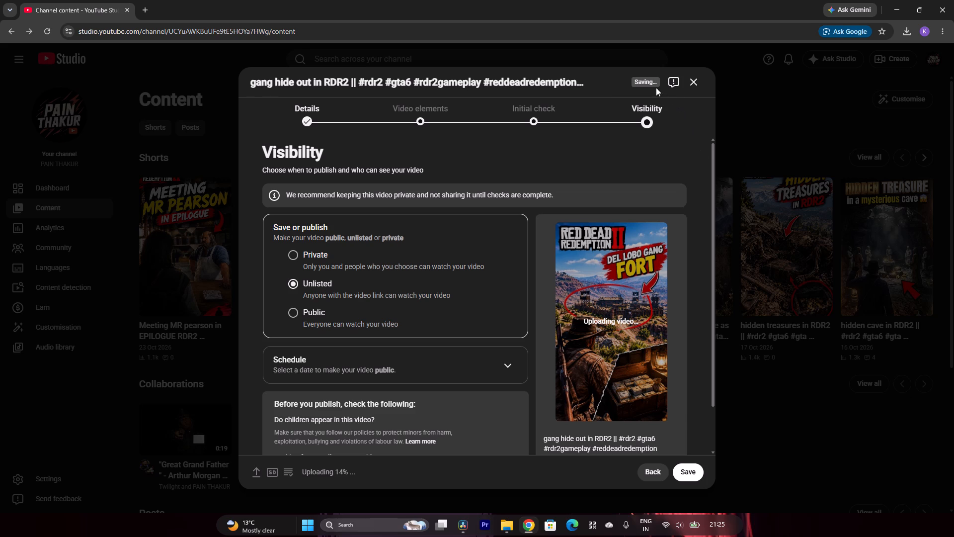
click(648, 83)
click(803, 257)
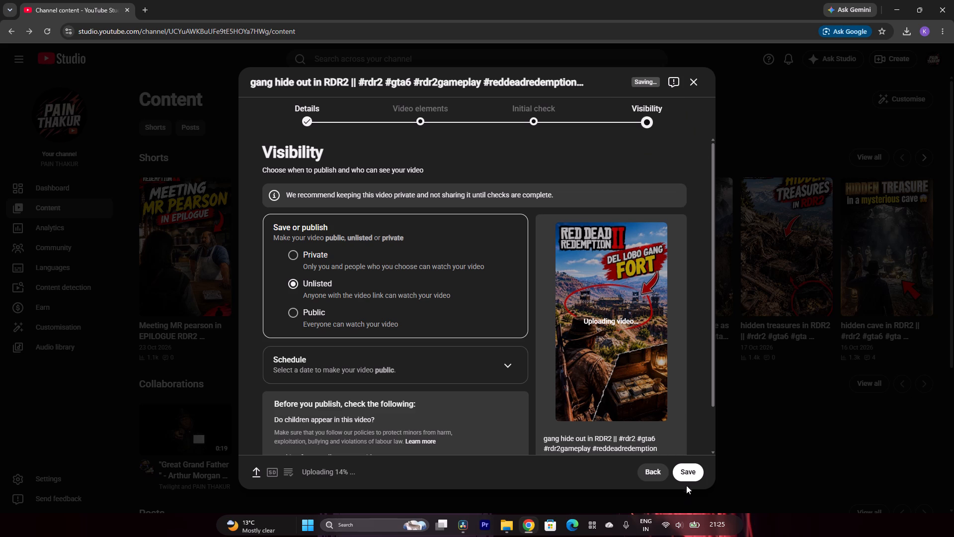
click(686, 481)
click(690, 474)
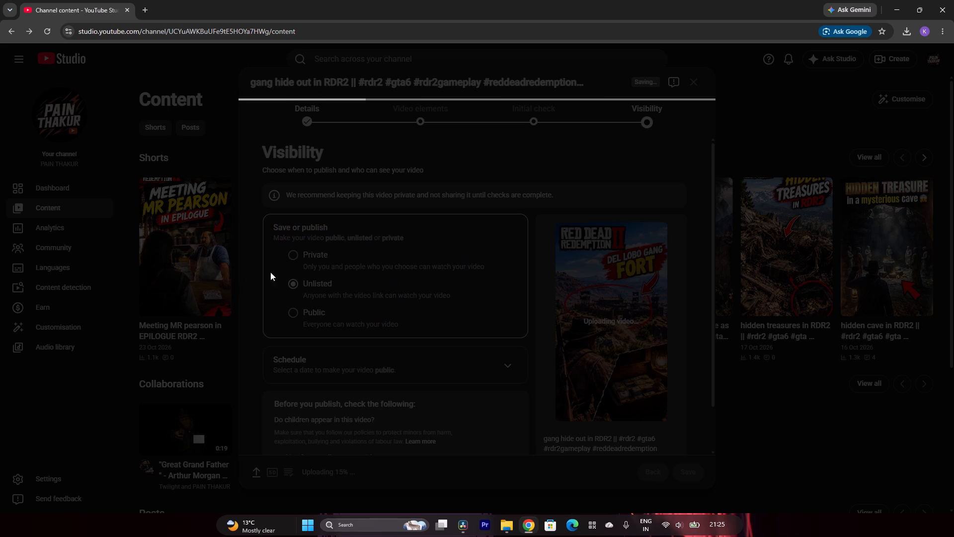
click(482, 323)
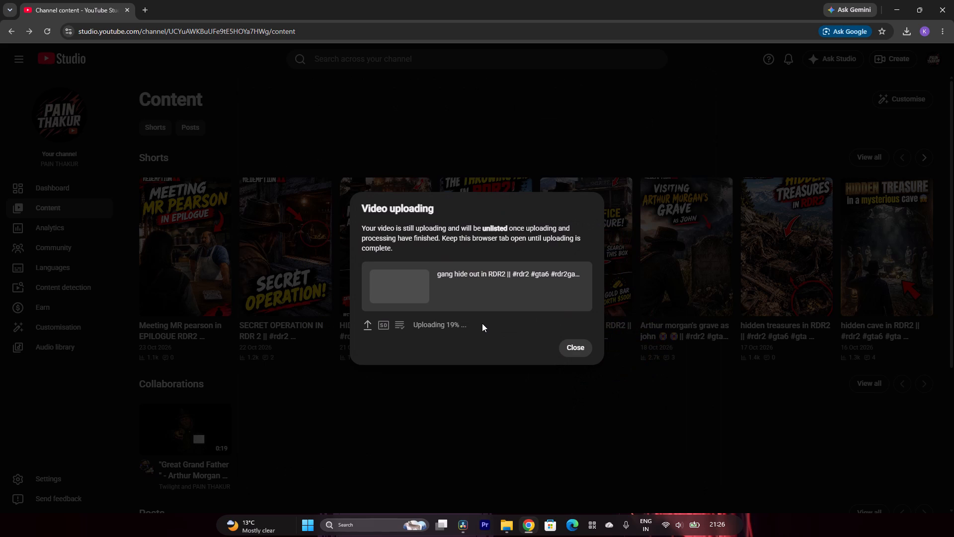
click(575, 349)
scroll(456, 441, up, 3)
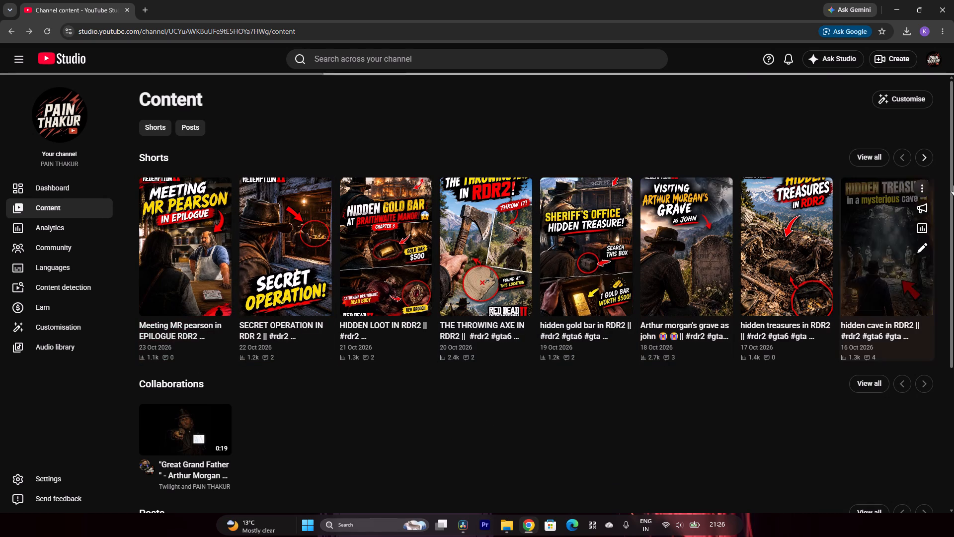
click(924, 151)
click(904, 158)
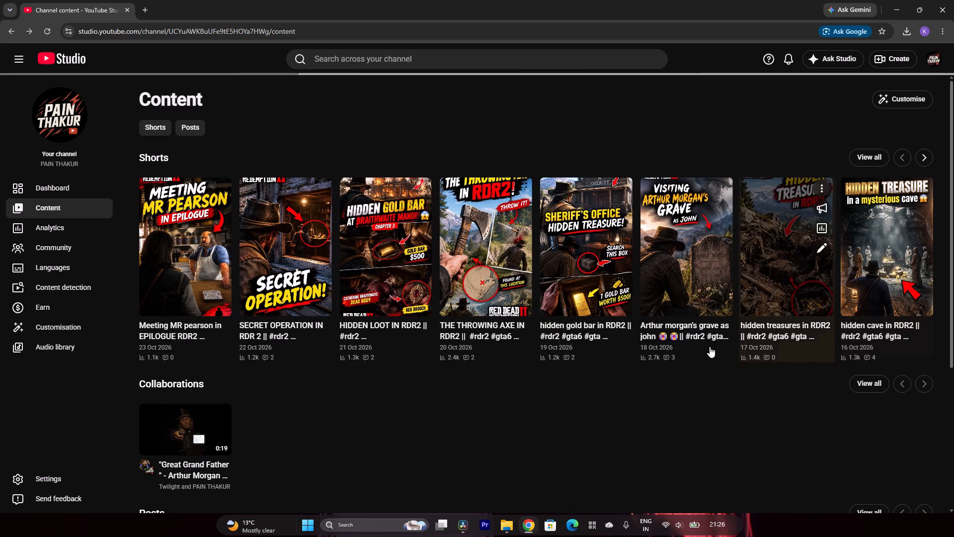
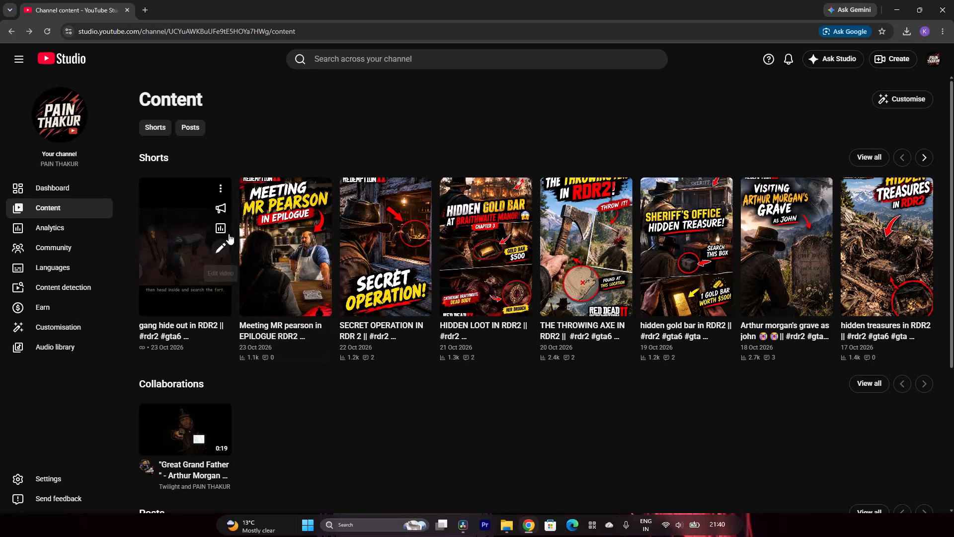
Upload the Del Lobo Gang Fort image from Downloads as the gang hide out Short's thumbnail, save, and return to channel content.
click(221, 245)
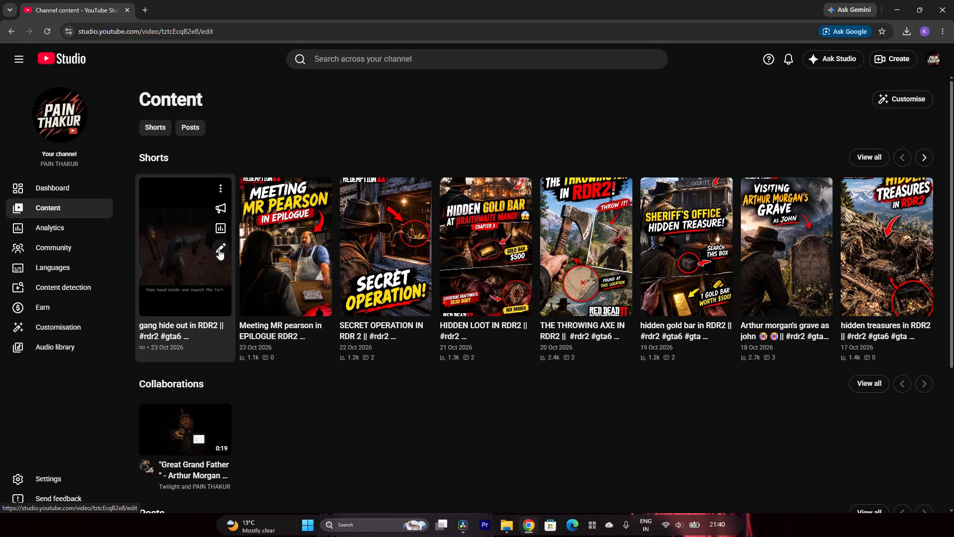
click(179, 399)
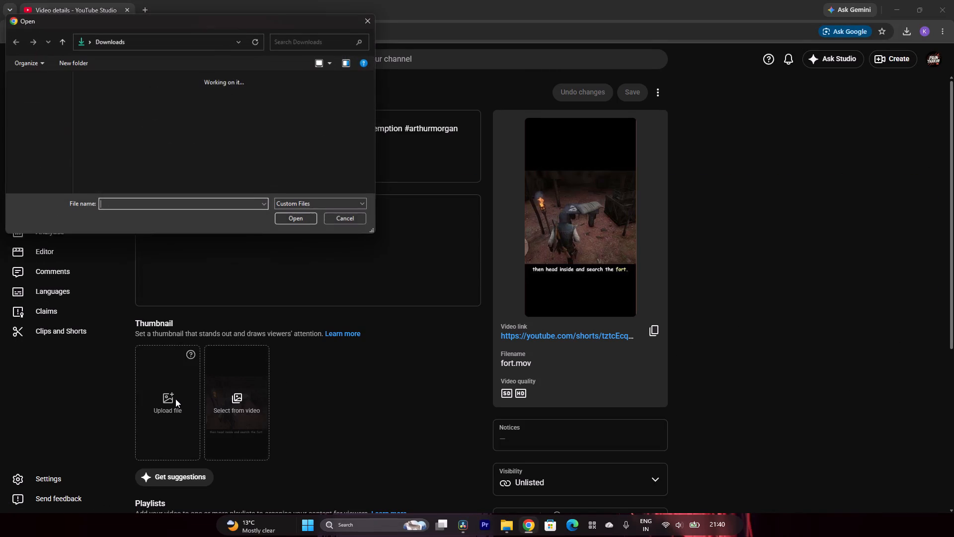
click(172, 154)
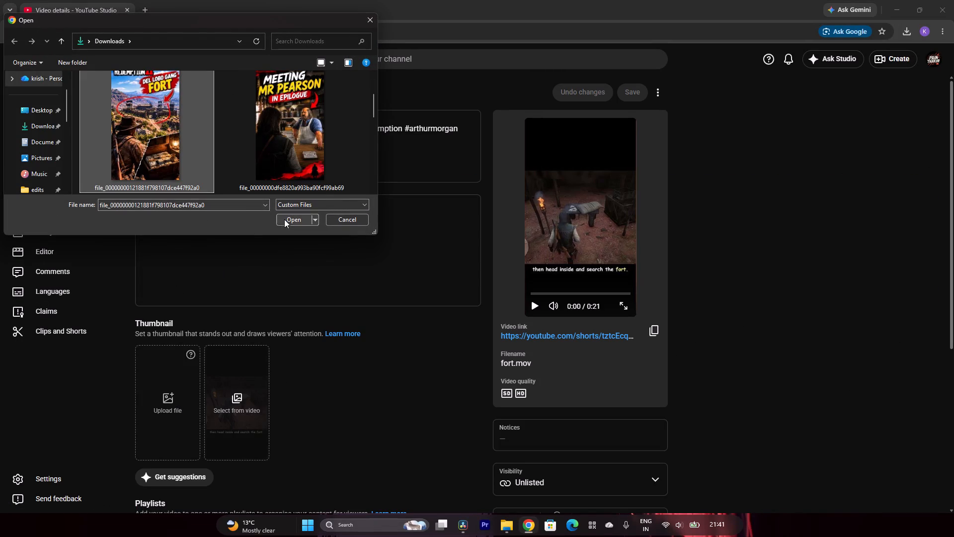
click(284, 219)
click(621, 92)
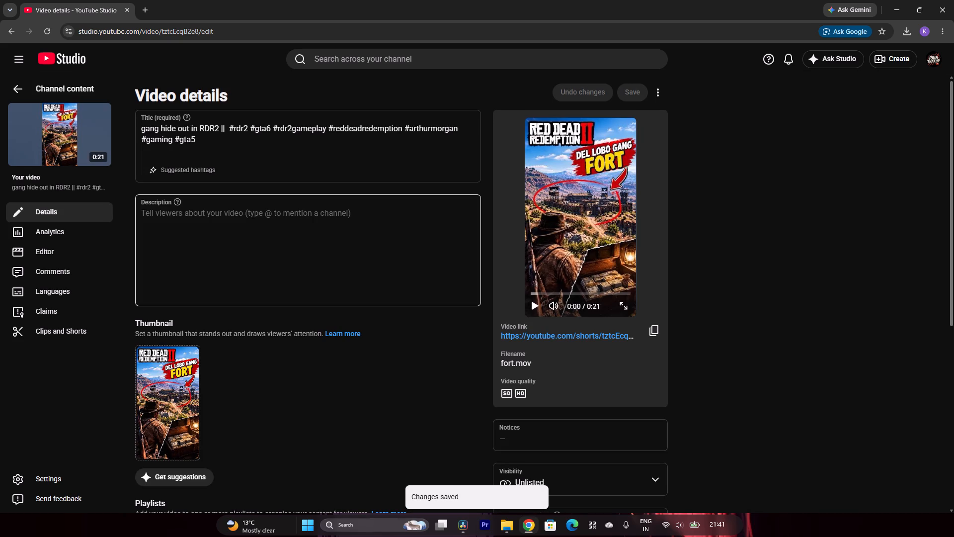
click(55, 83)
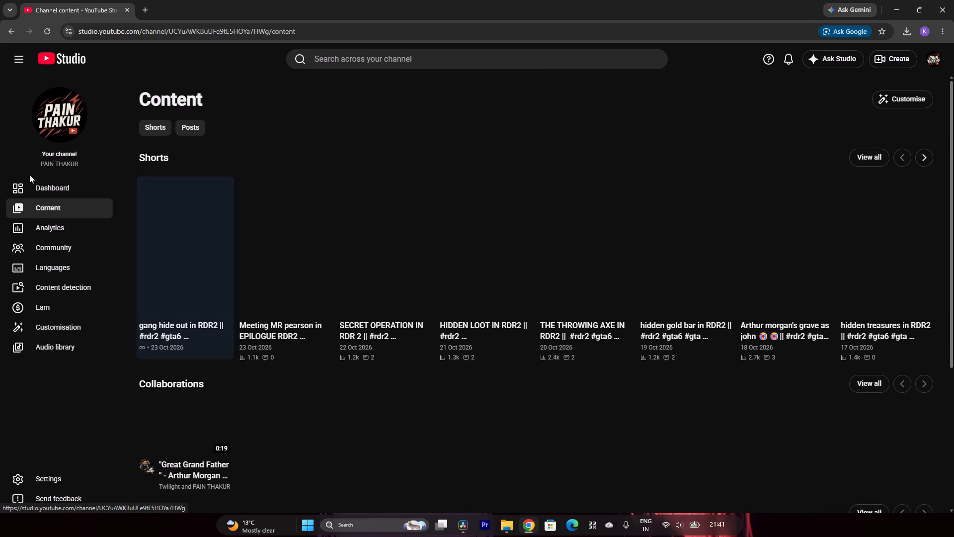
Close the open Chrome, Videos folder and DaVinci Resolve windows to get back to the desktop.
click(939, 6)
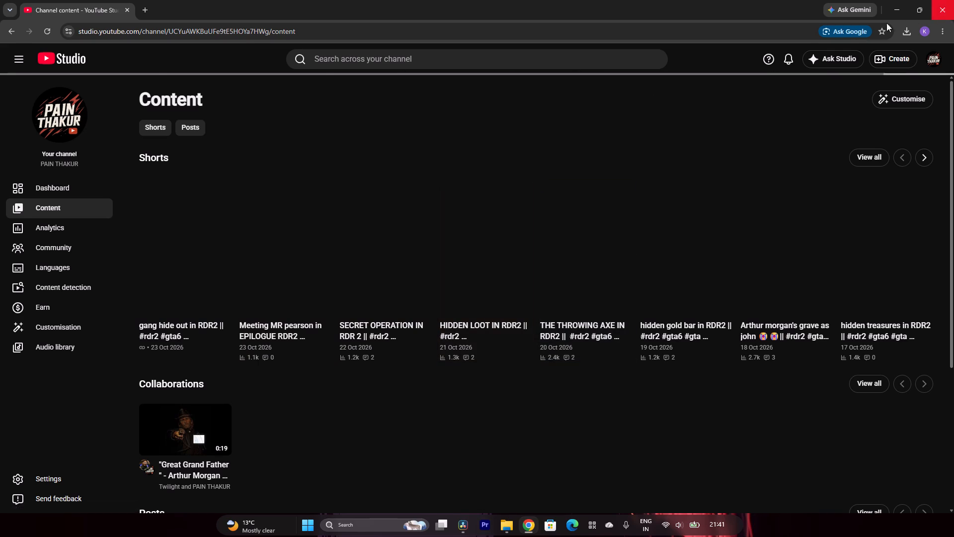
right_click(632, 141)
drag(941, 1, 945, 22)
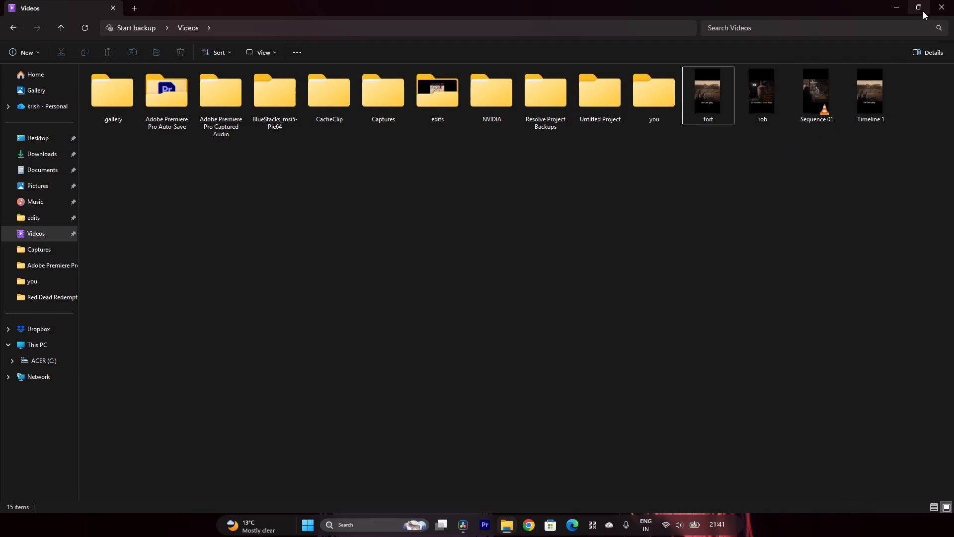
click(946, 8)
click(947, 10)
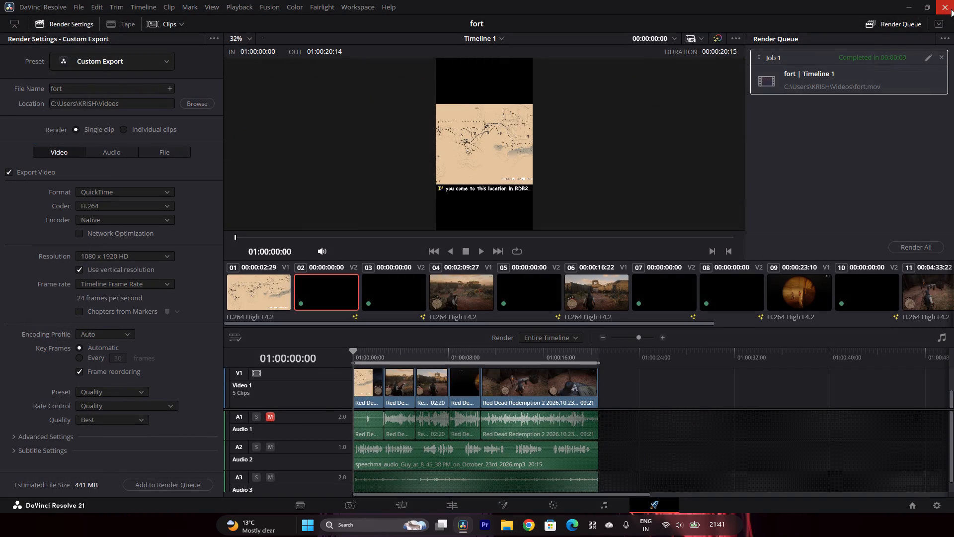
click(945, 0)
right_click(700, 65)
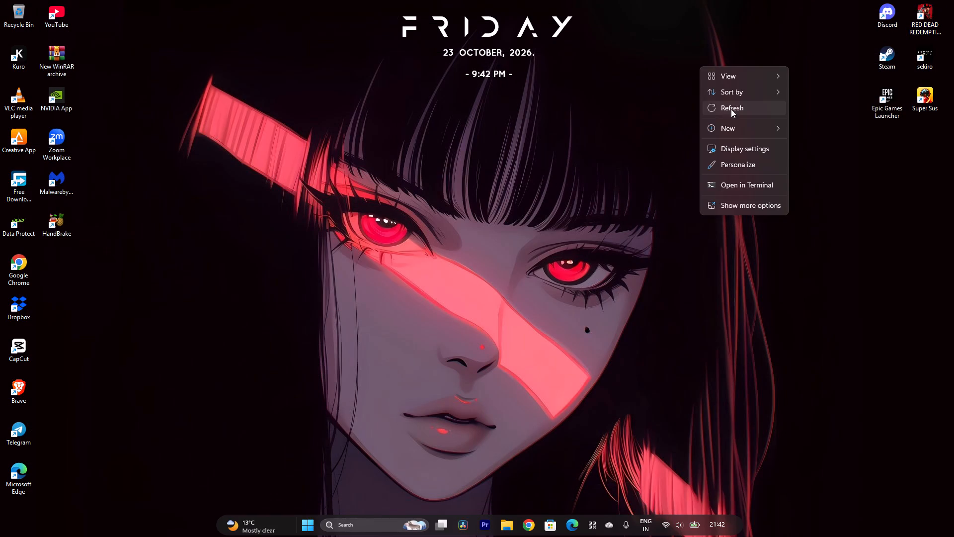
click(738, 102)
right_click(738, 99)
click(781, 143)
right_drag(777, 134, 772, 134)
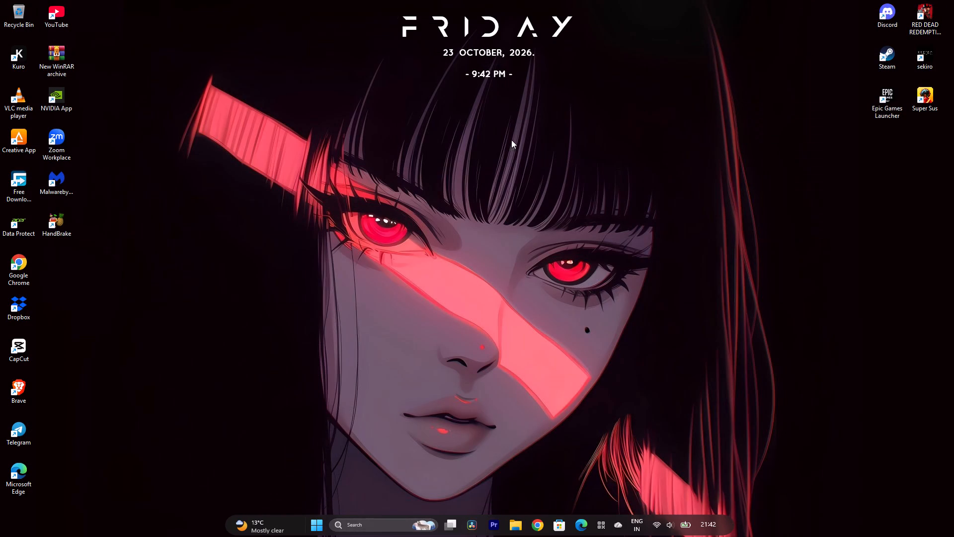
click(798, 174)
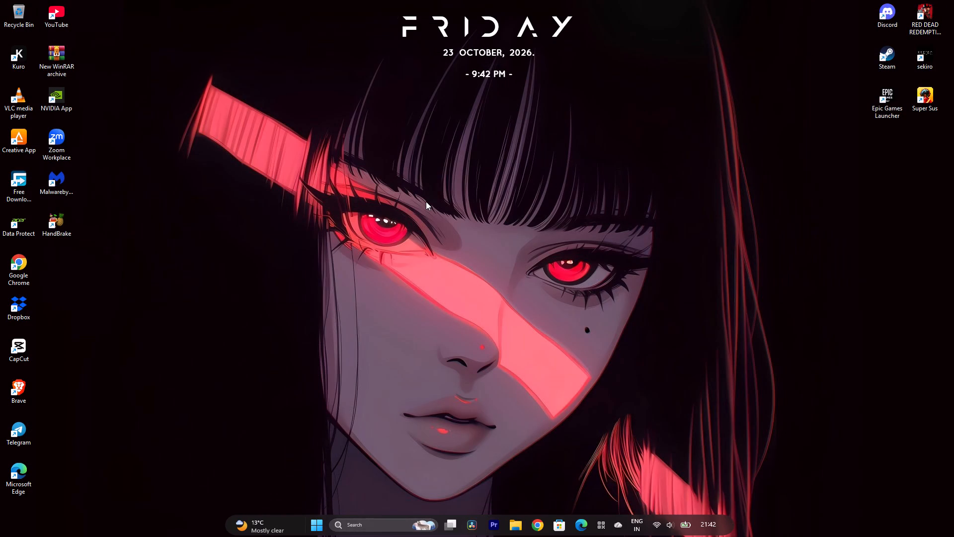